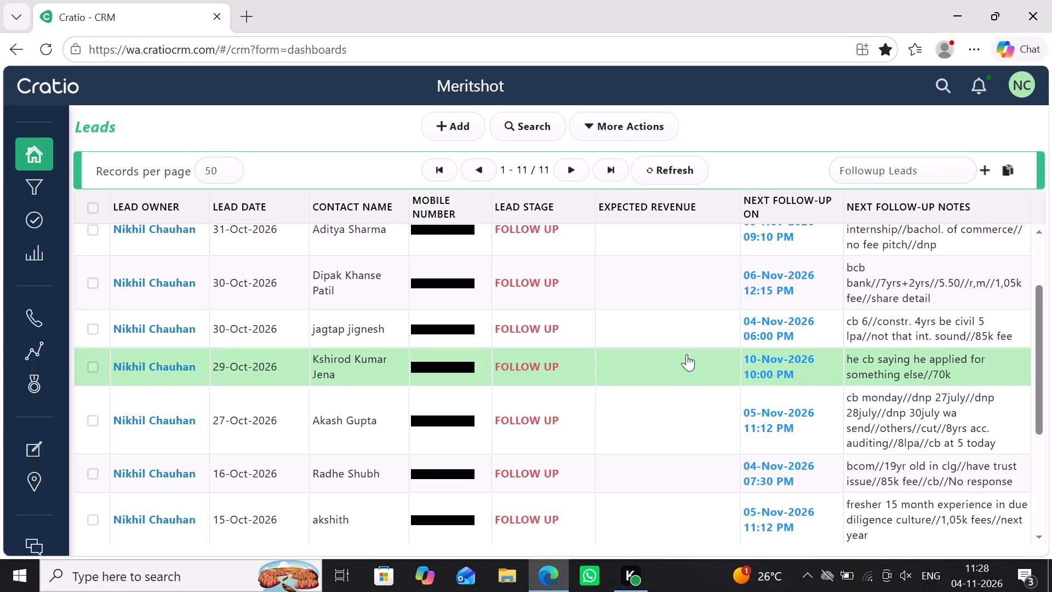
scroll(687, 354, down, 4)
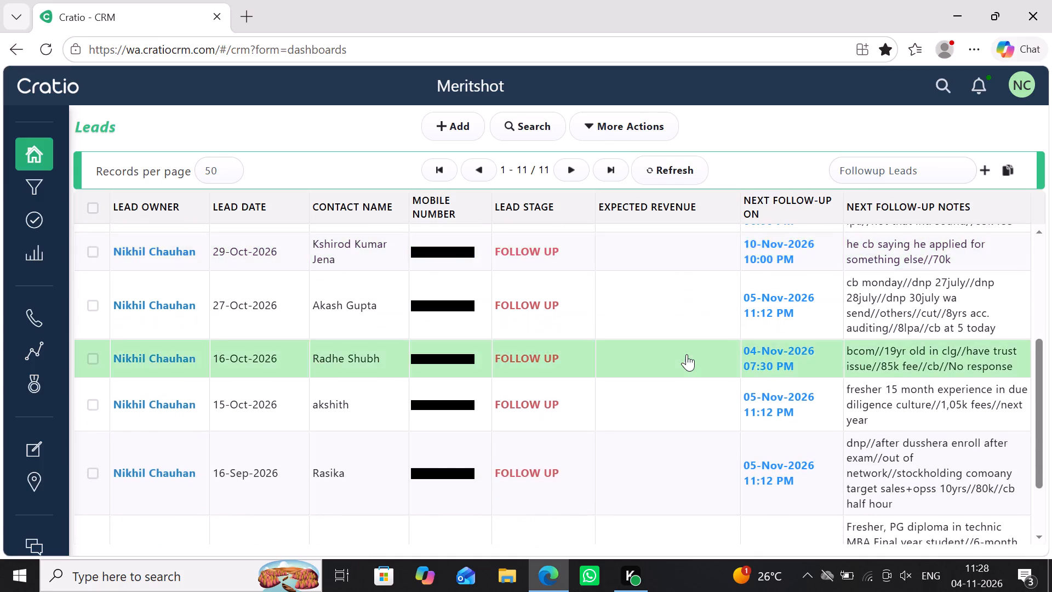
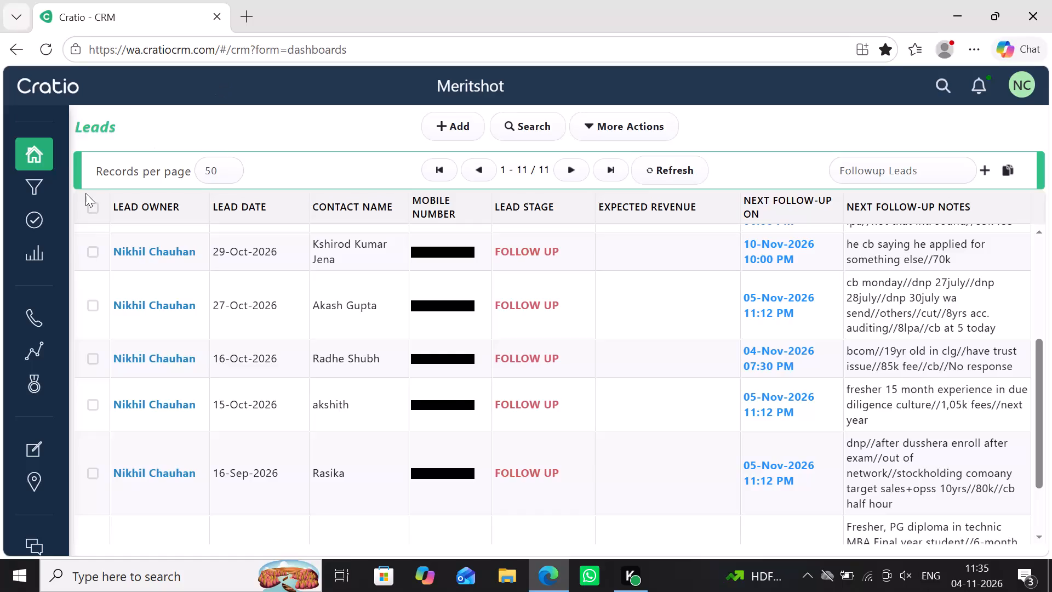
Go to the dashboard and open the Contacted leads from the Leads Summary.
click(48, 149)
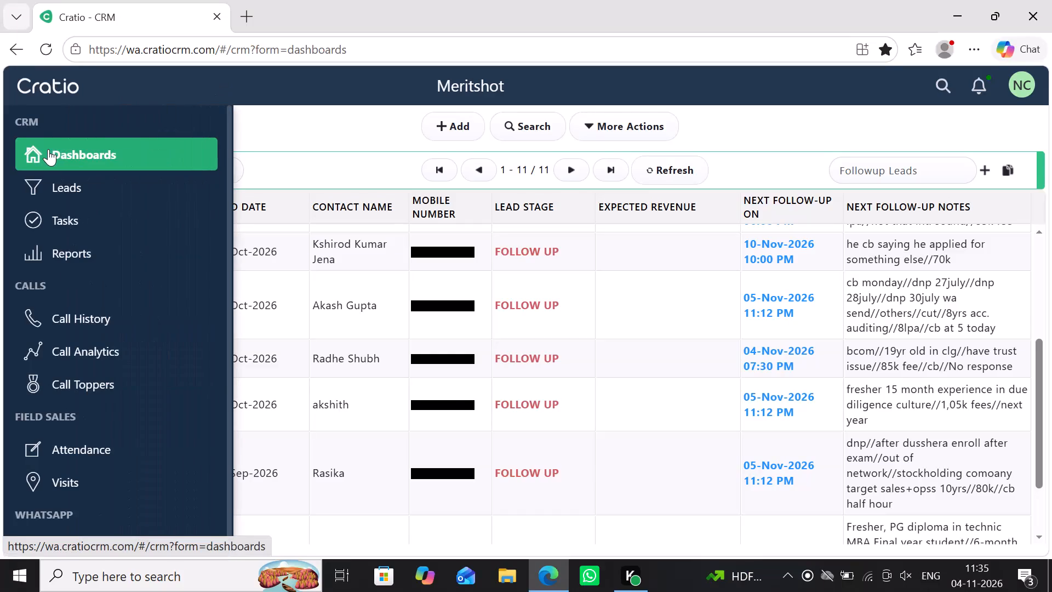
click(102, 147)
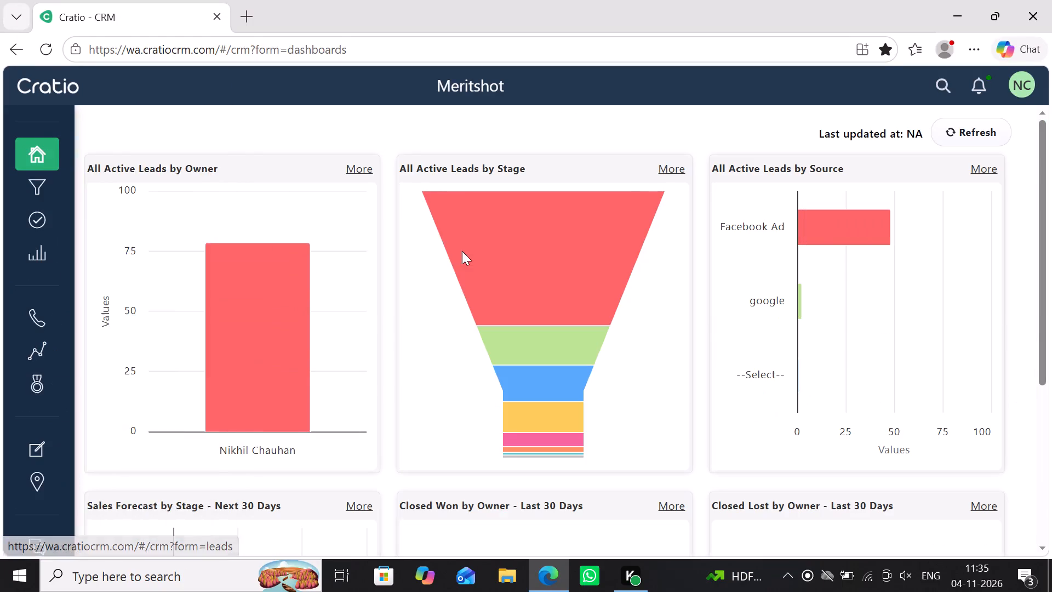
scroll(773, 323, down, 6)
scroll(763, 425, up, 14)
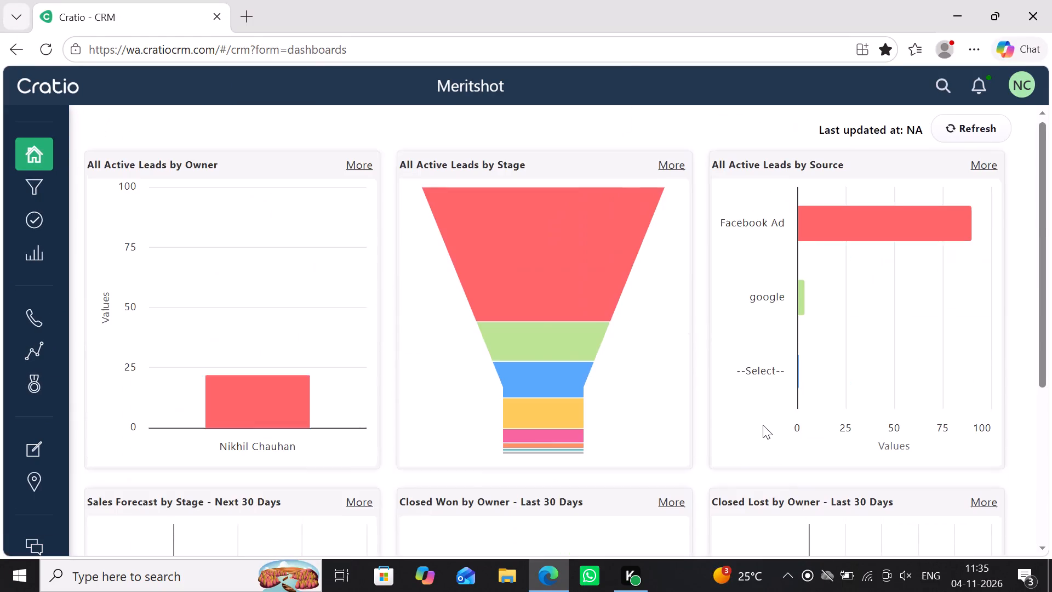
scroll(763, 425, up, 20)
scroll(763, 425, up, 20)
scroll(763, 425, up, 20)
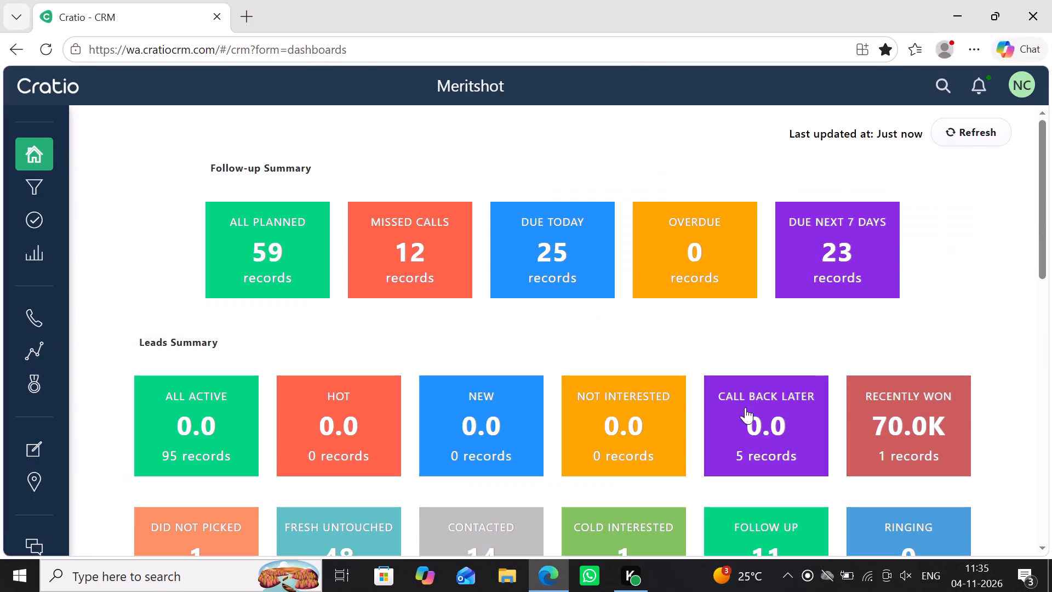
click(494, 530)
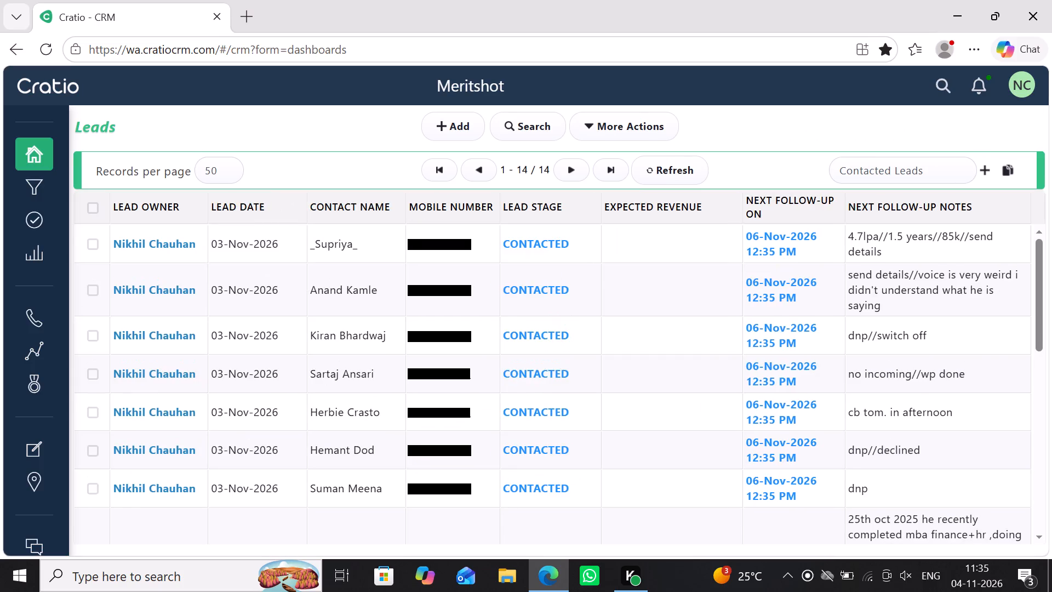
Sort the contacted leads by lead date, newest first, and look through their follow-up dates and notes.
click(254, 203)
click(254, 203)
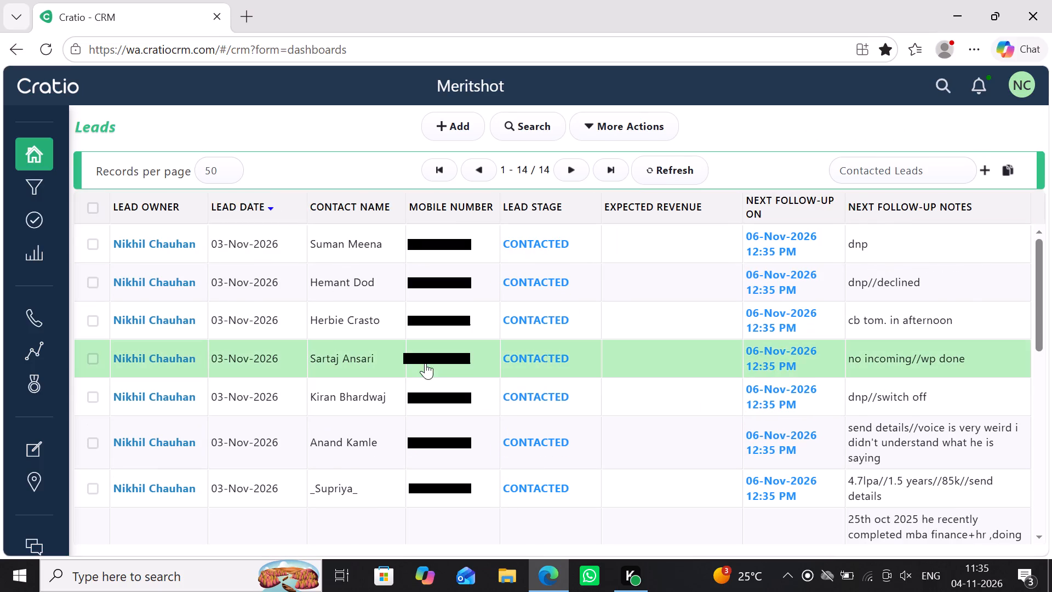
scroll(592, 439, down, 2)
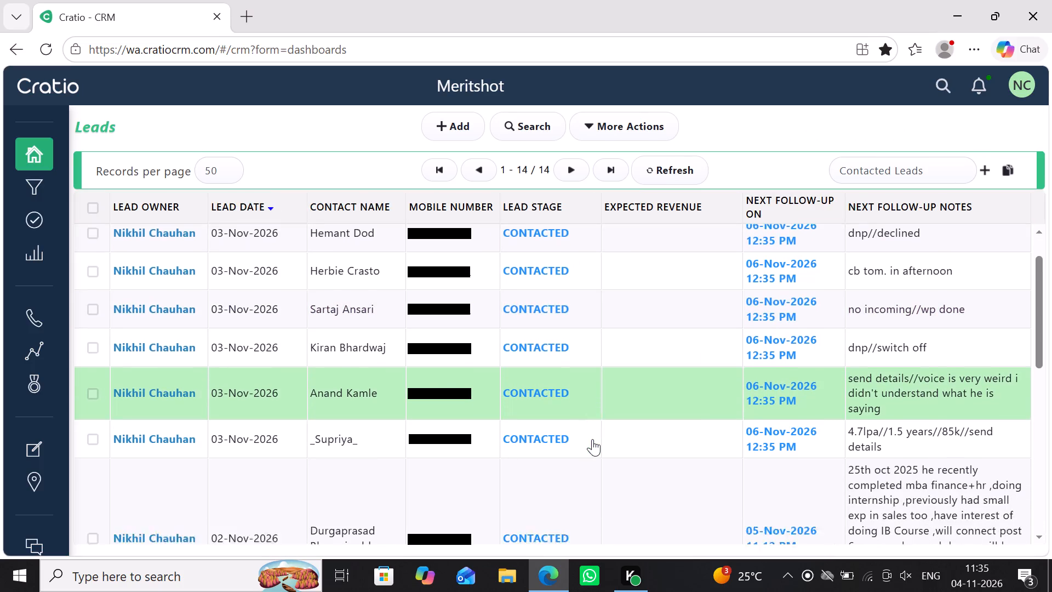
scroll(592, 439, down, 1)
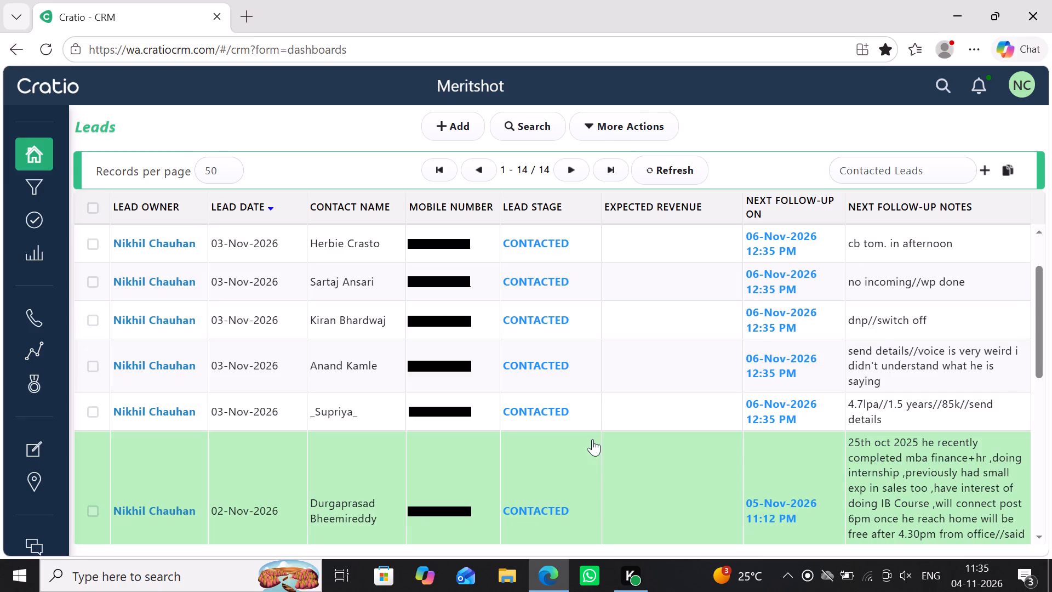
scroll(592, 439, down, 4)
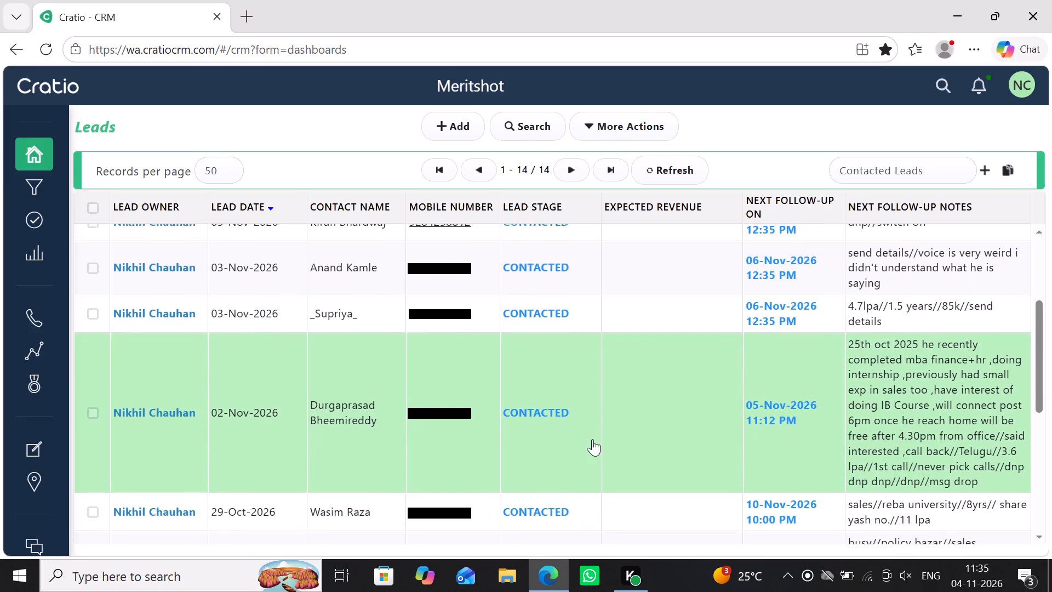
scroll(592, 439, down, 2)
scroll(592, 439, up, 11)
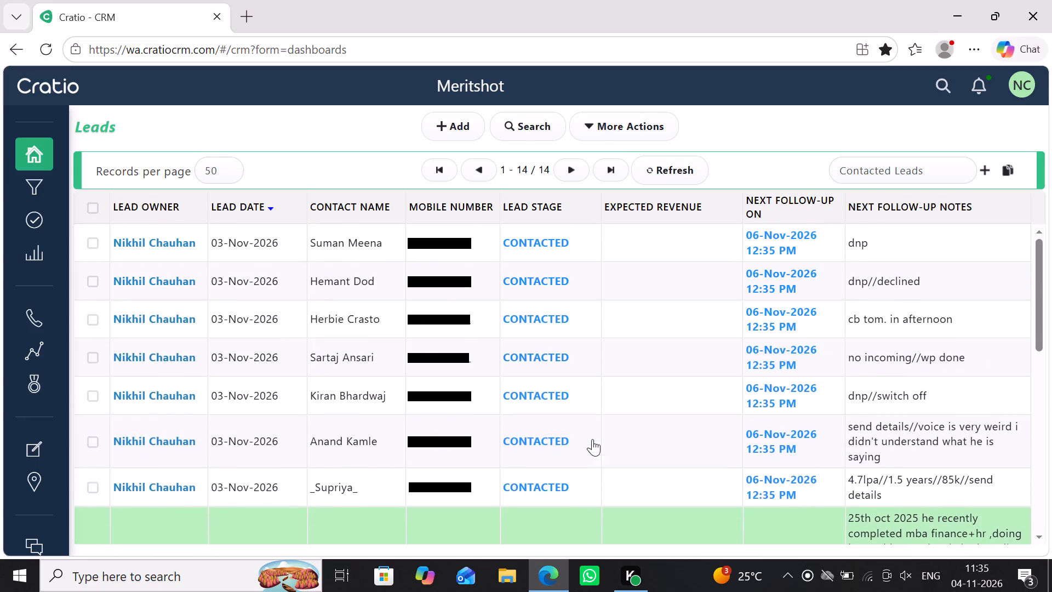
scroll(592, 439, up, 15)
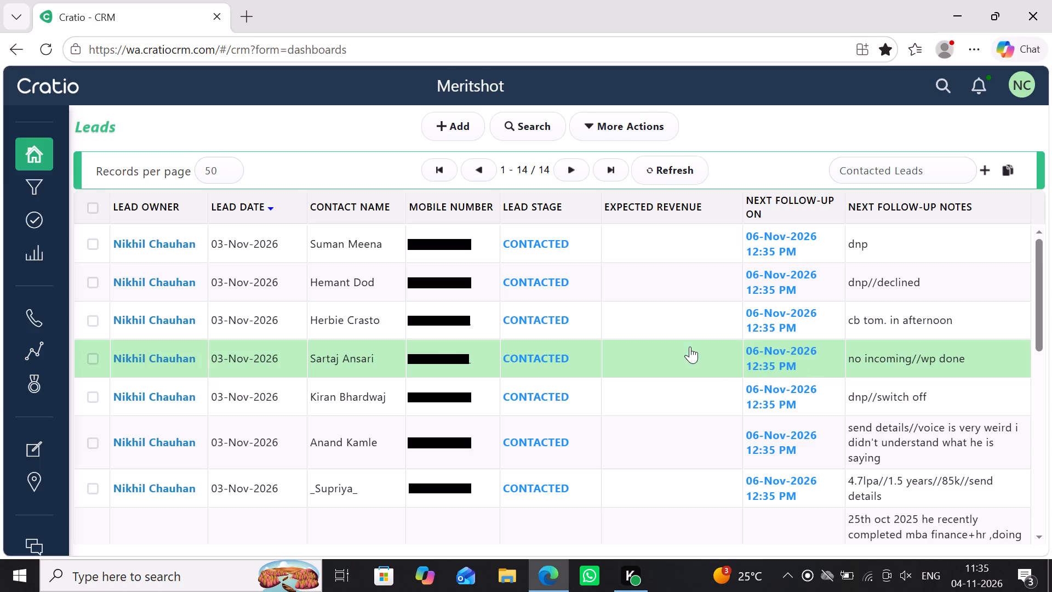
Open the contacted lead noted "no incoming//wp done" for editing and set its lead stage to CLOSED LOST.
click(647, 357)
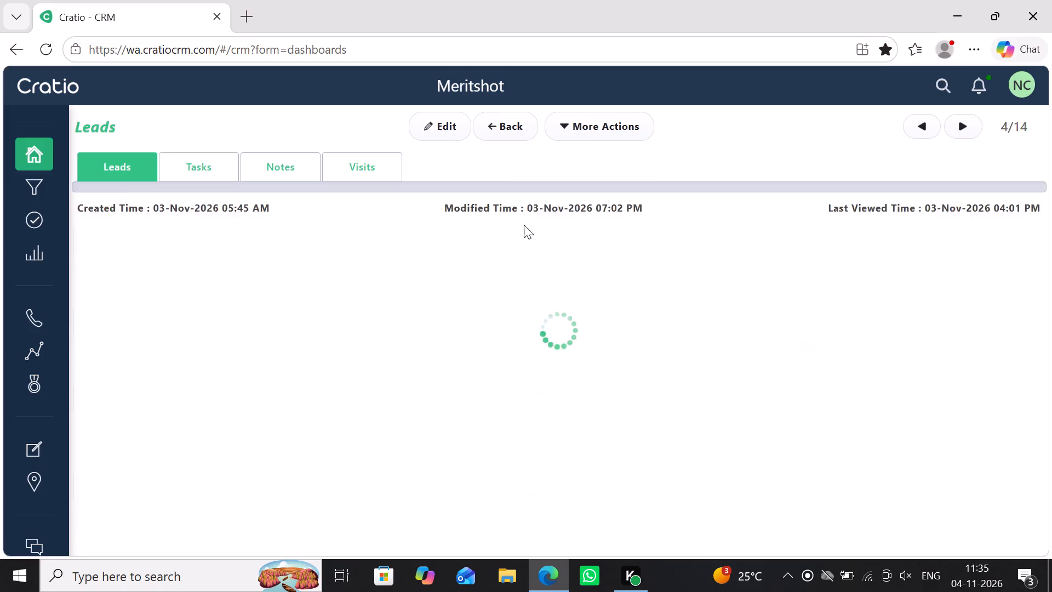
click(422, 122)
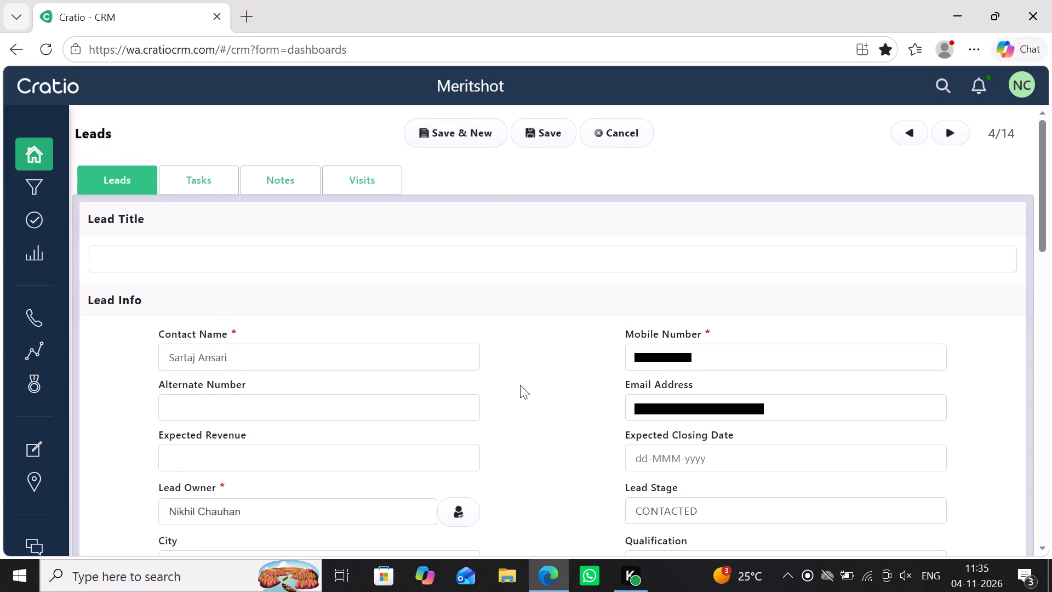
scroll(520, 385, down, 10)
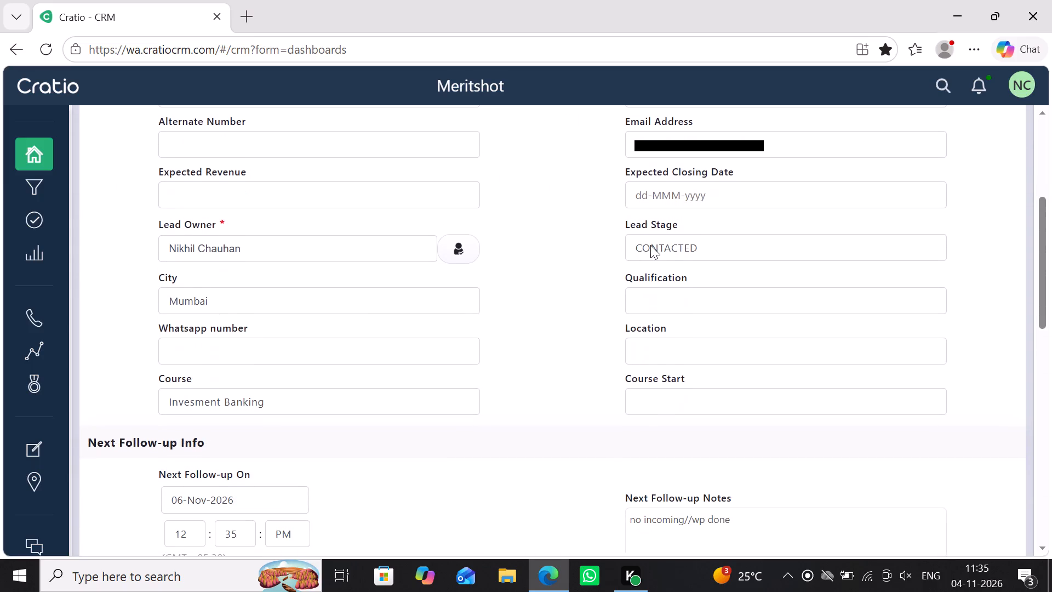
click(650, 245)
click(662, 422)
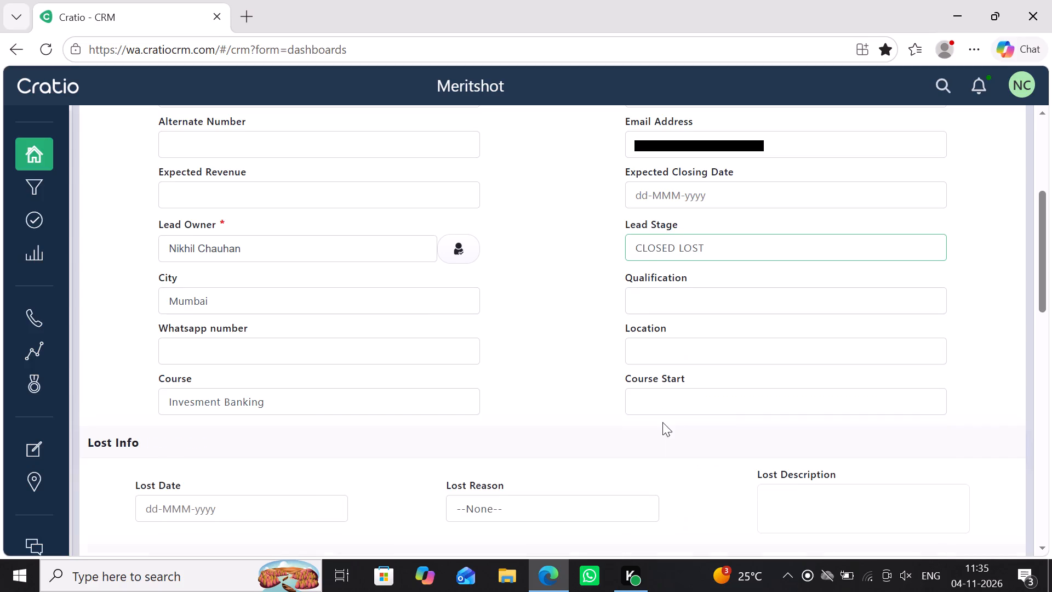
Append "-NI" to the lead's next follow-up notes, save the record and return to the Contacted Leads list.
scroll(724, 494, down, 8)
click(753, 407)
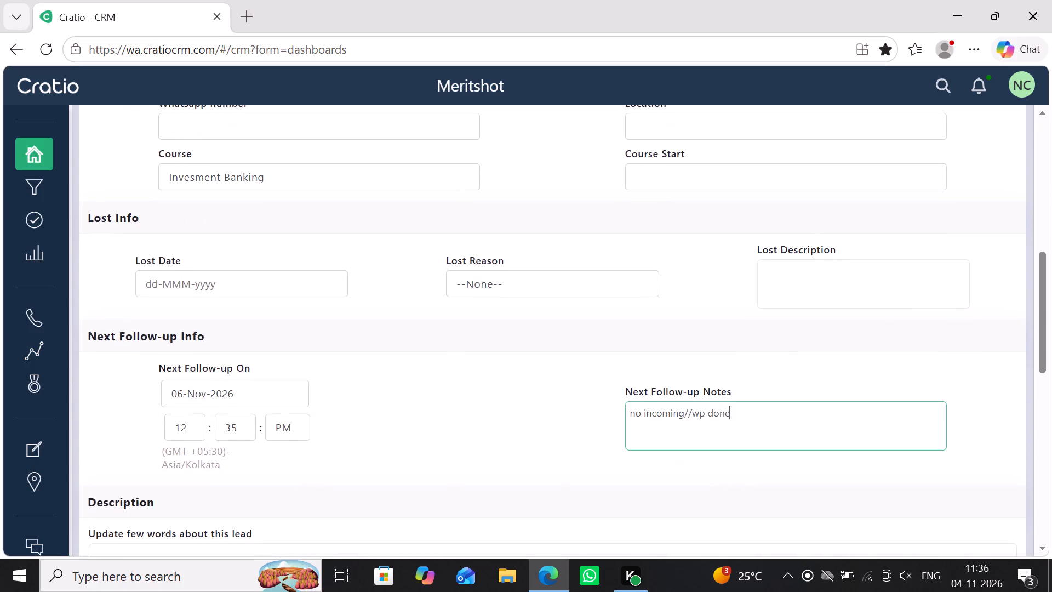
text(-NI)
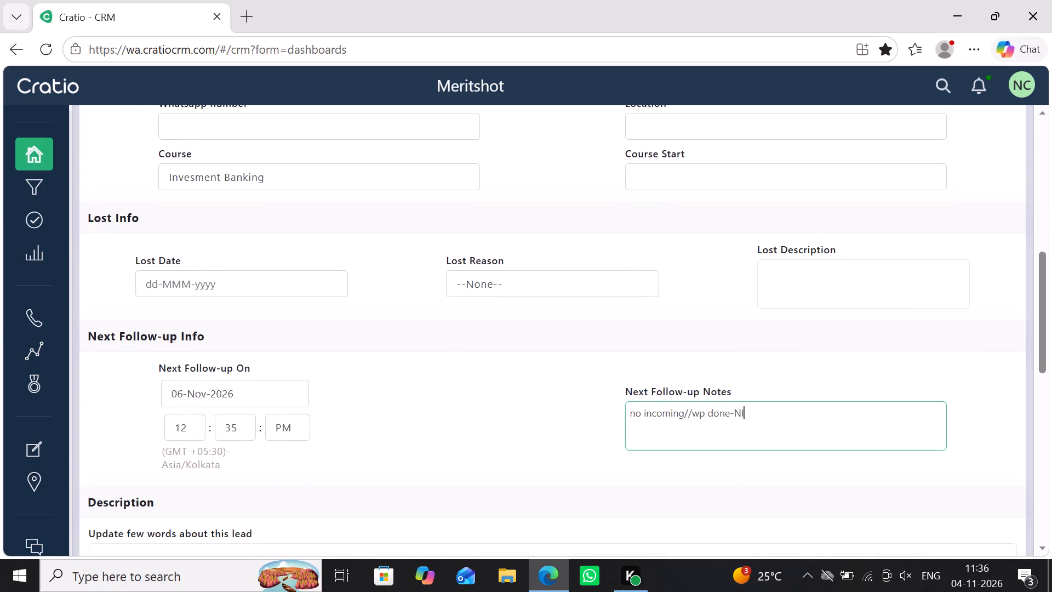
scroll(620, 245, up, 12)
scroll(620, 245, up, 18)
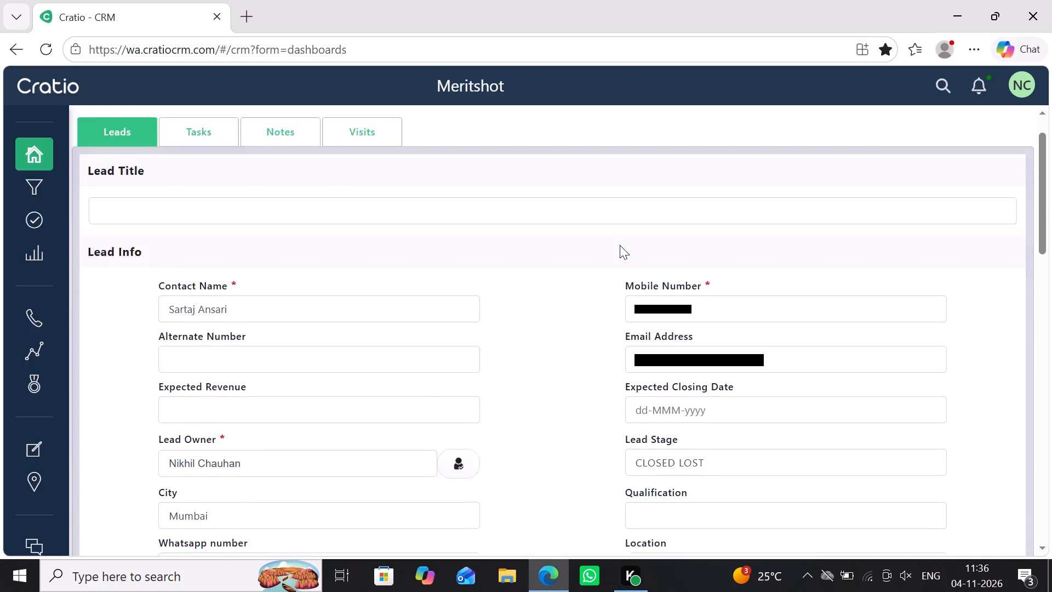
scroll(620, 245, up, 20)
scroll(620, 245, up, 5)
click(548, 137)
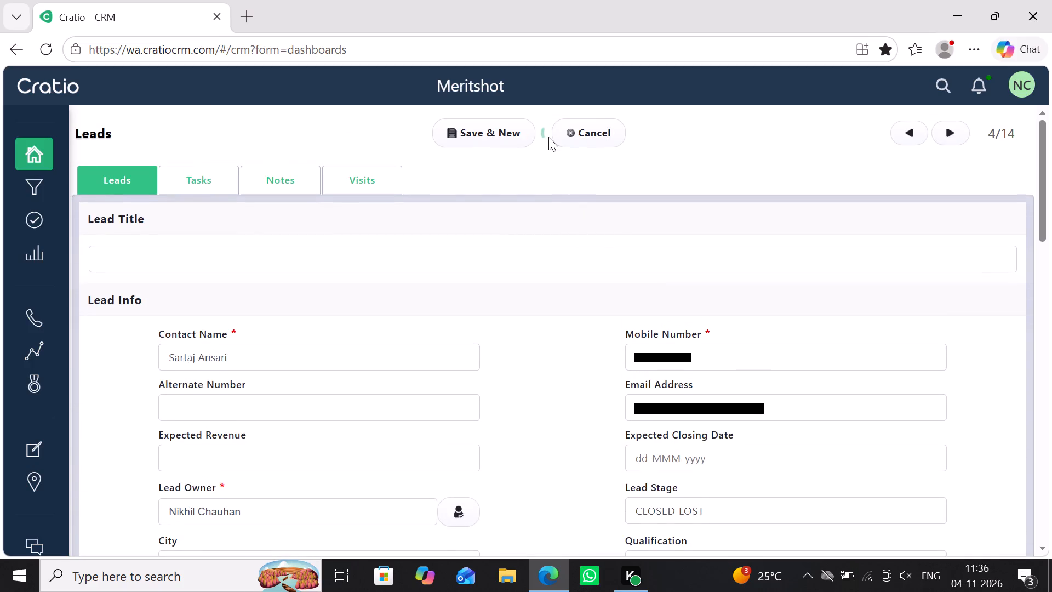
click(508, 134)
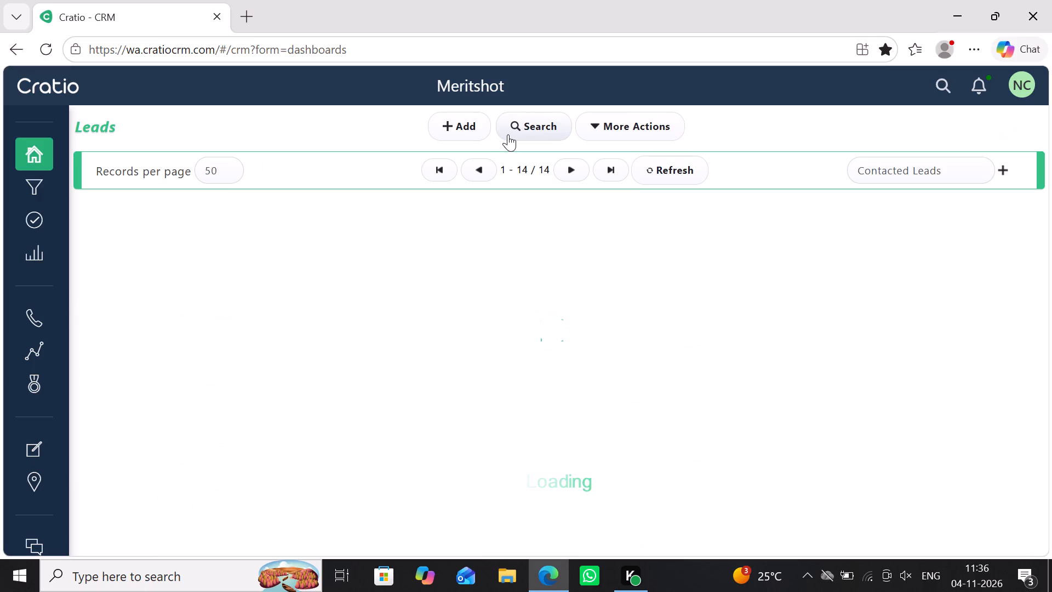
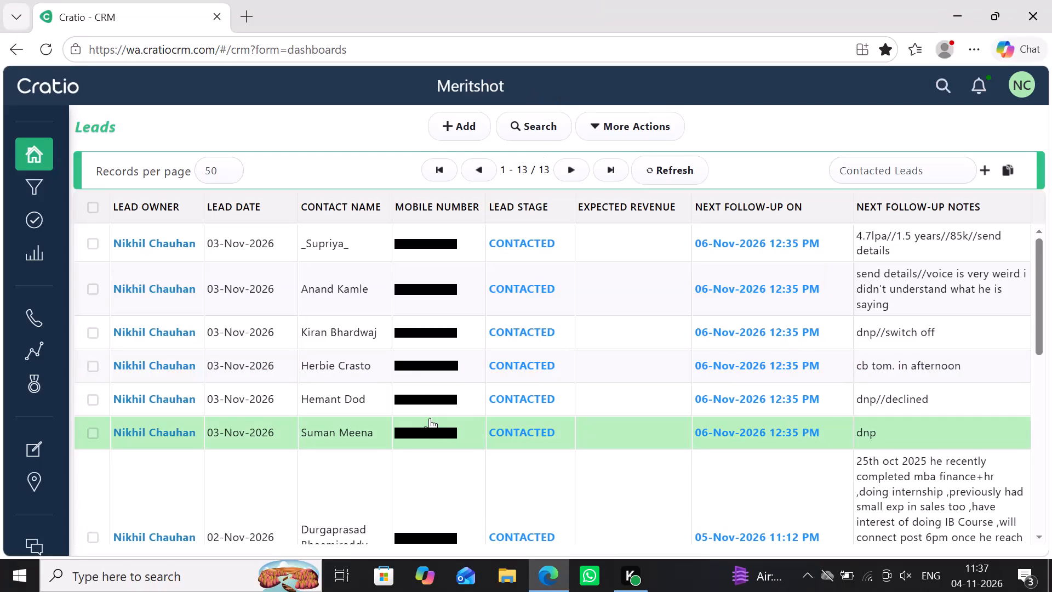
Look through the Contacted Leads list and open the record of the lead dated 02-Nov-2026.
scroll(591, 340, up, 20)
scroll(591, 340, up, 20)
scroll(591, 340, up, 15)
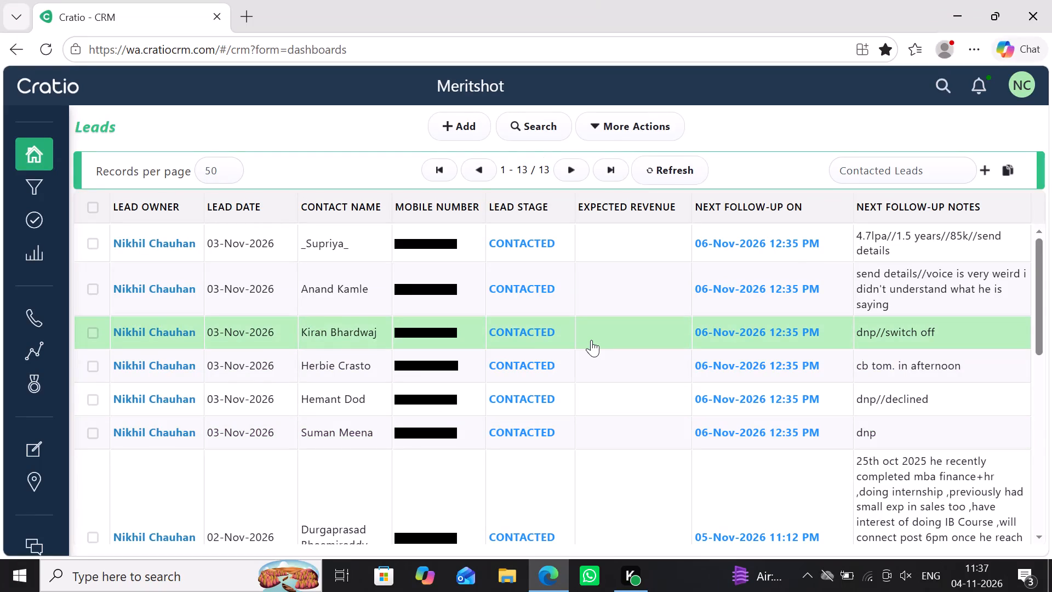
scroll(591, 340, up, 20)
scroll(591, 340, up, 20)
scroll(591, 340, up, 20)
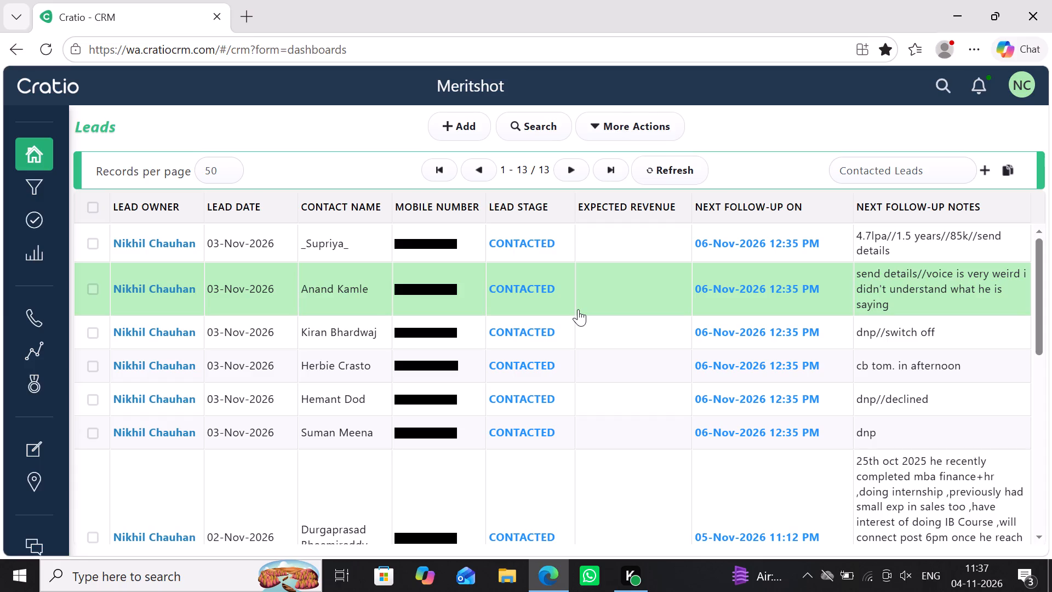
scroll(554, 420, down, 6)
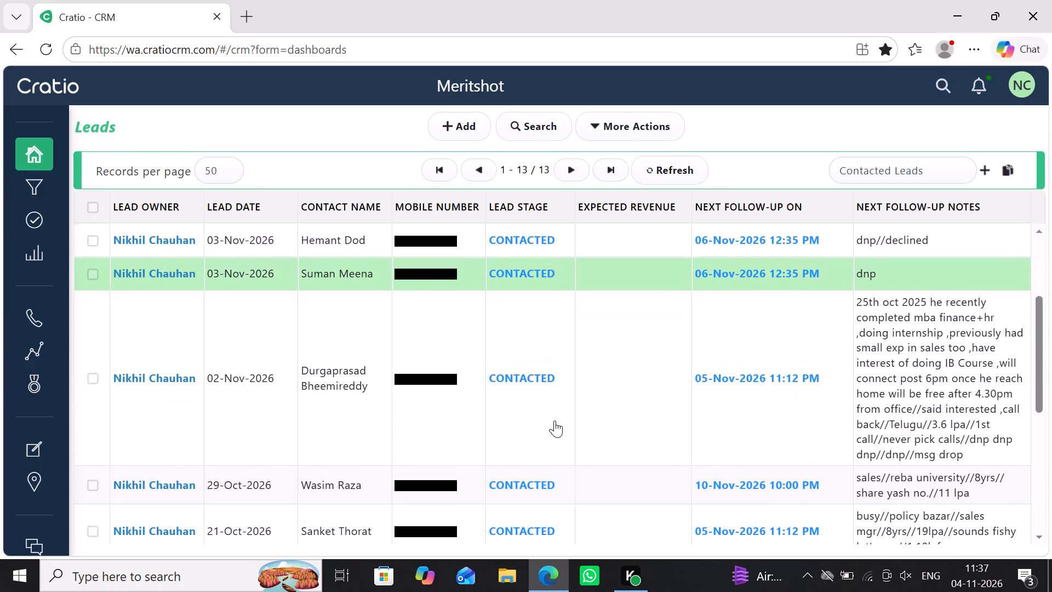
click(326, 375)
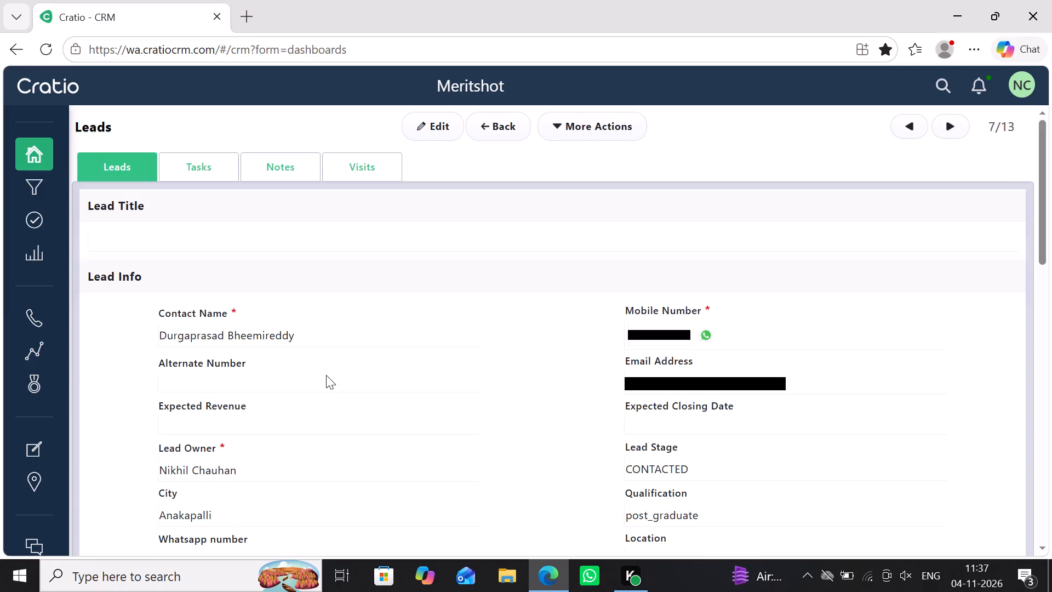
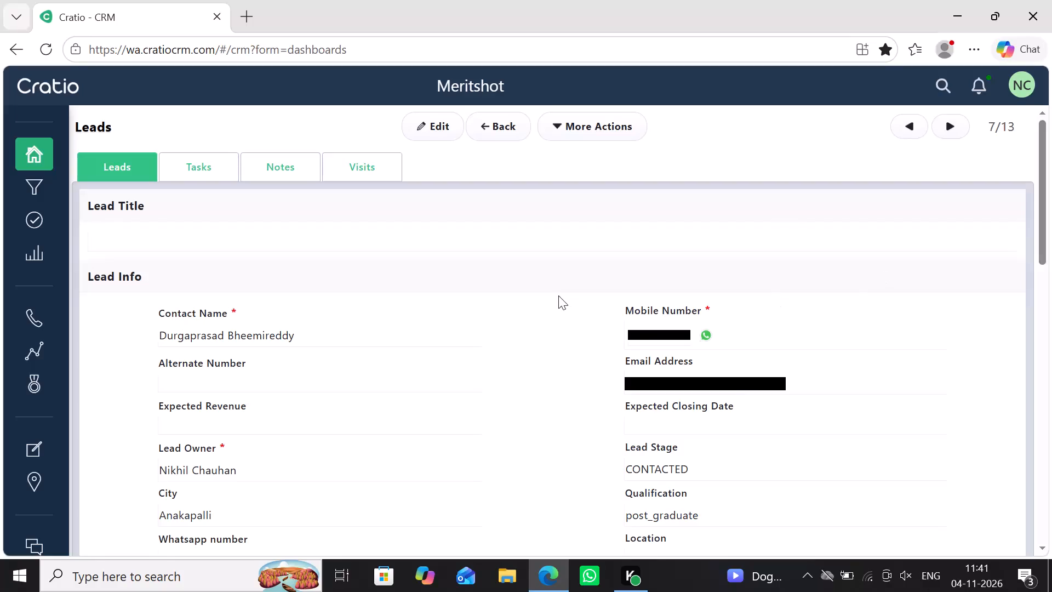
Return to the Contacted Leads list and try to open the lead noted "cb tom. in afternoon".
click(498, 130)
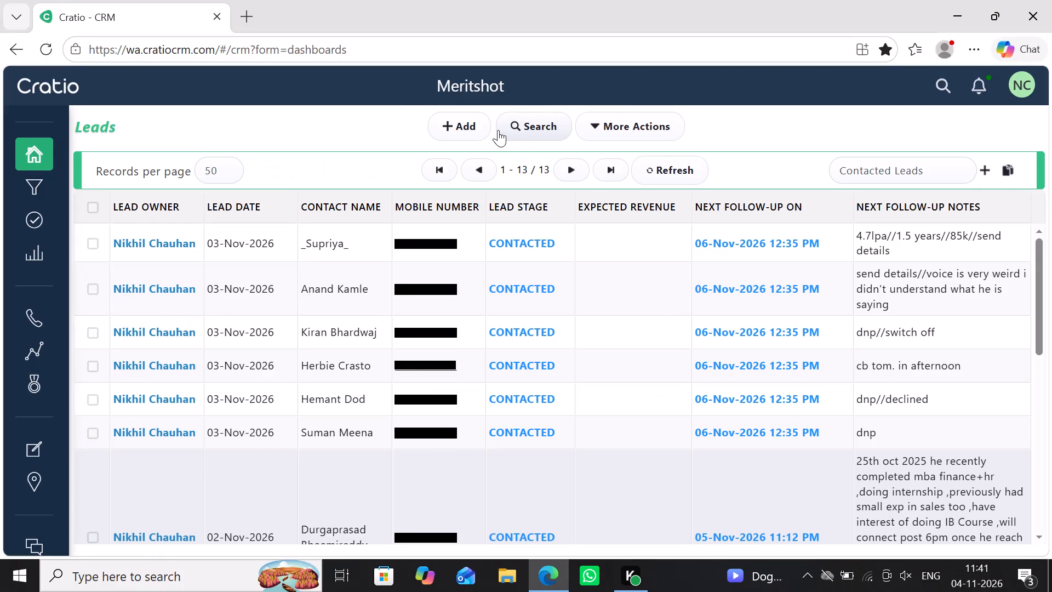
scroll(568, 351, down, 4)
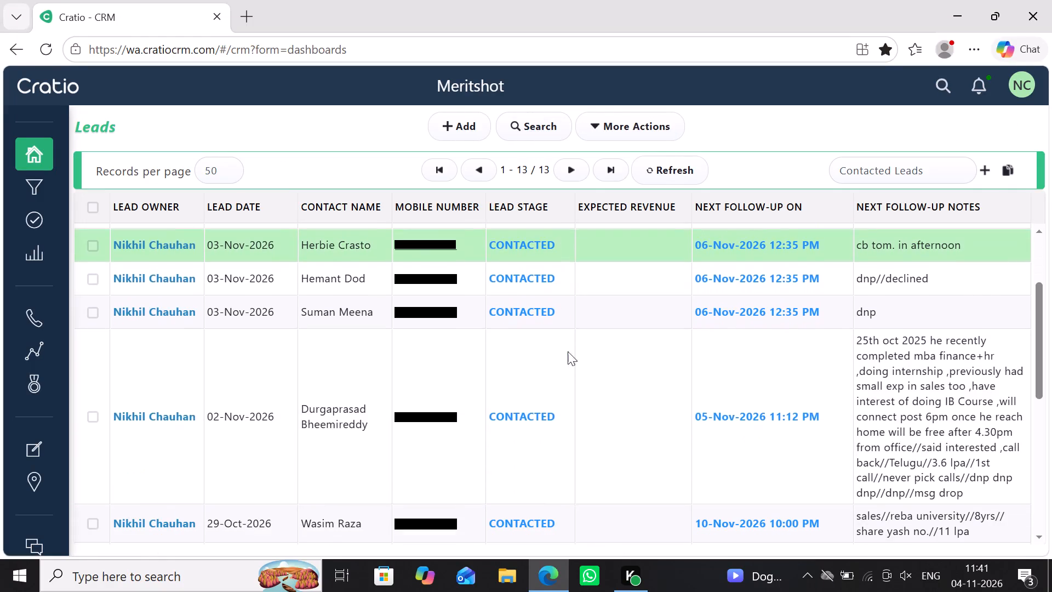
click(616, 254)
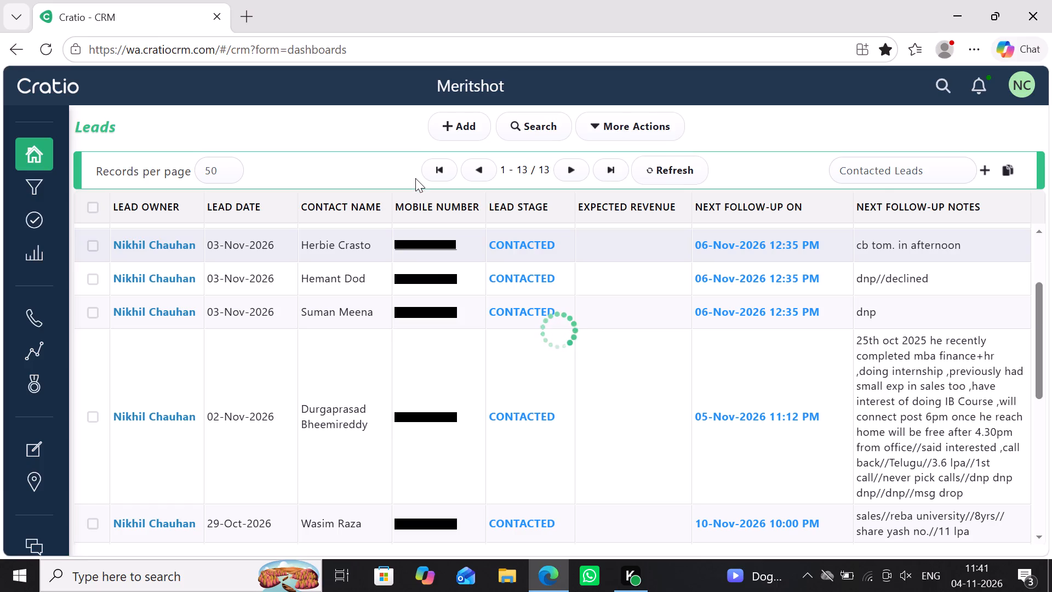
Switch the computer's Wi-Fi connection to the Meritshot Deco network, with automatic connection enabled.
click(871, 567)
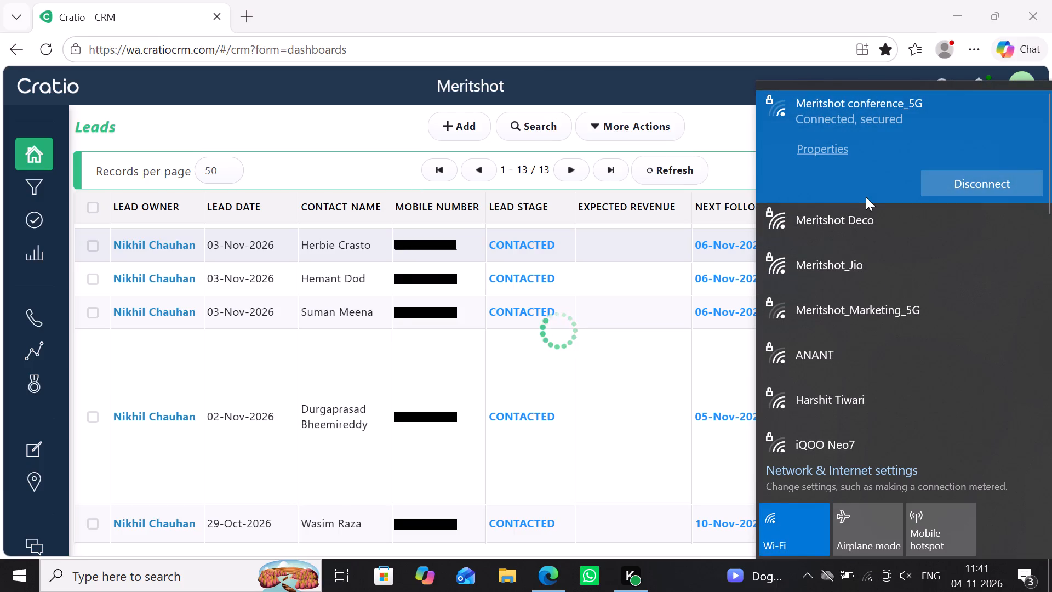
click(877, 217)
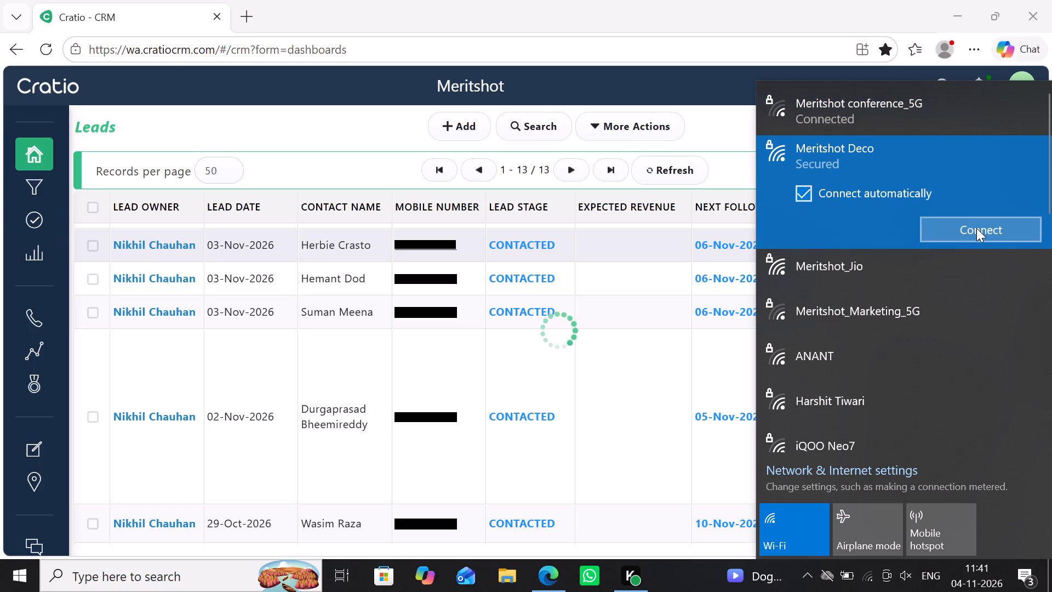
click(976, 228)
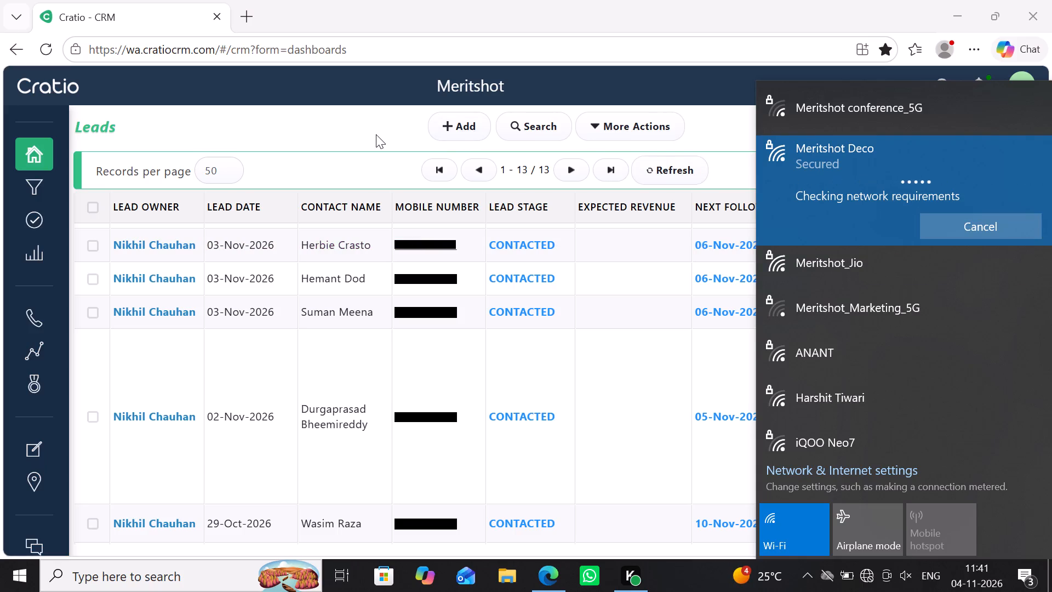
Look through the available Wi-Fi networks for an alternative connection, including Meritshot conference_5G and Meritshot conference_4G.
click(900, 104)
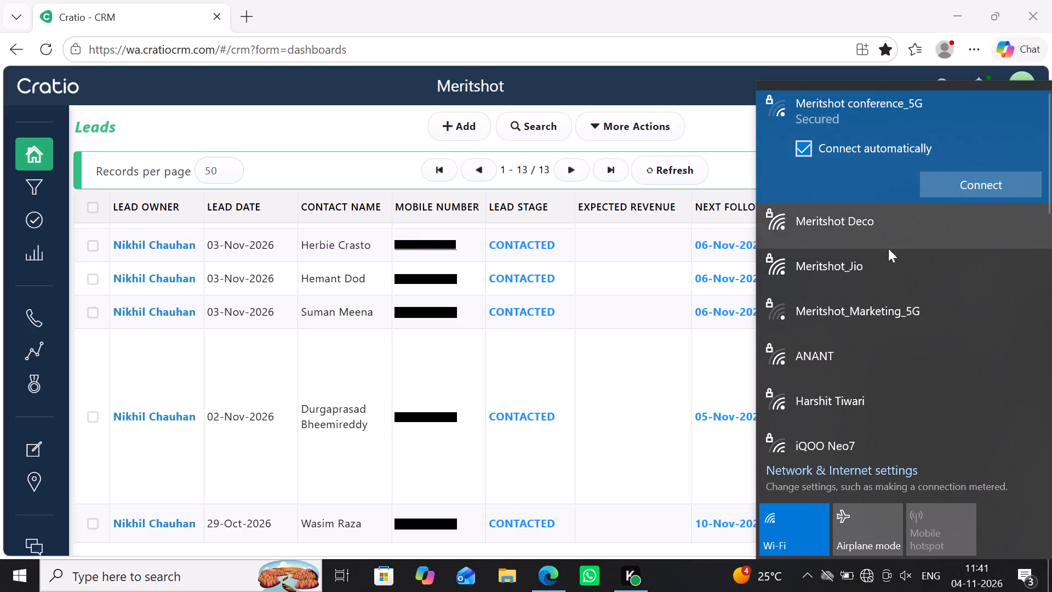
scroll(855, 391, down, 3)
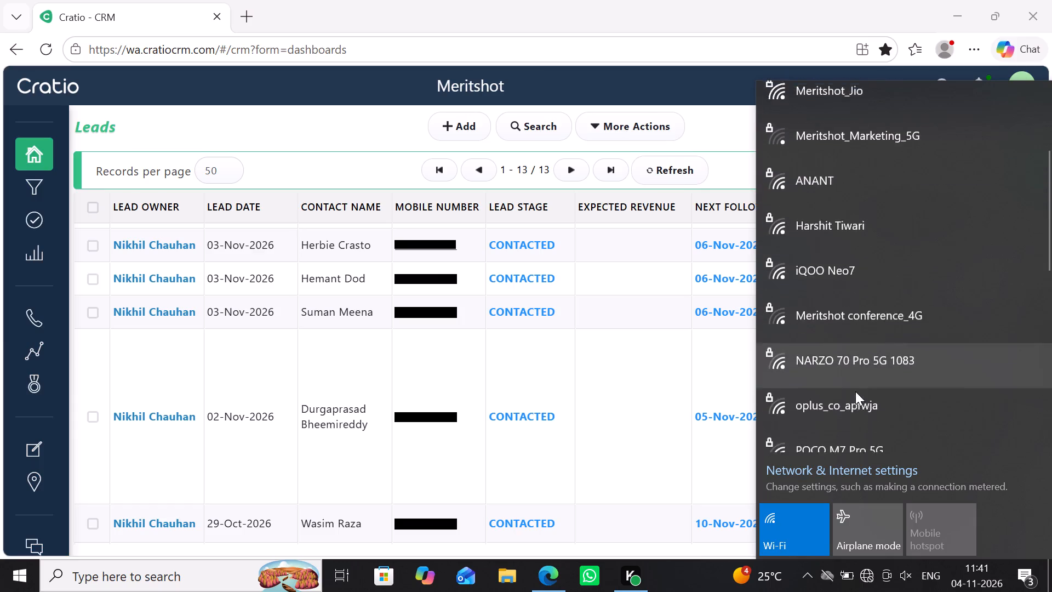
scroll(855, 391, down, 2)
click(883, 159)
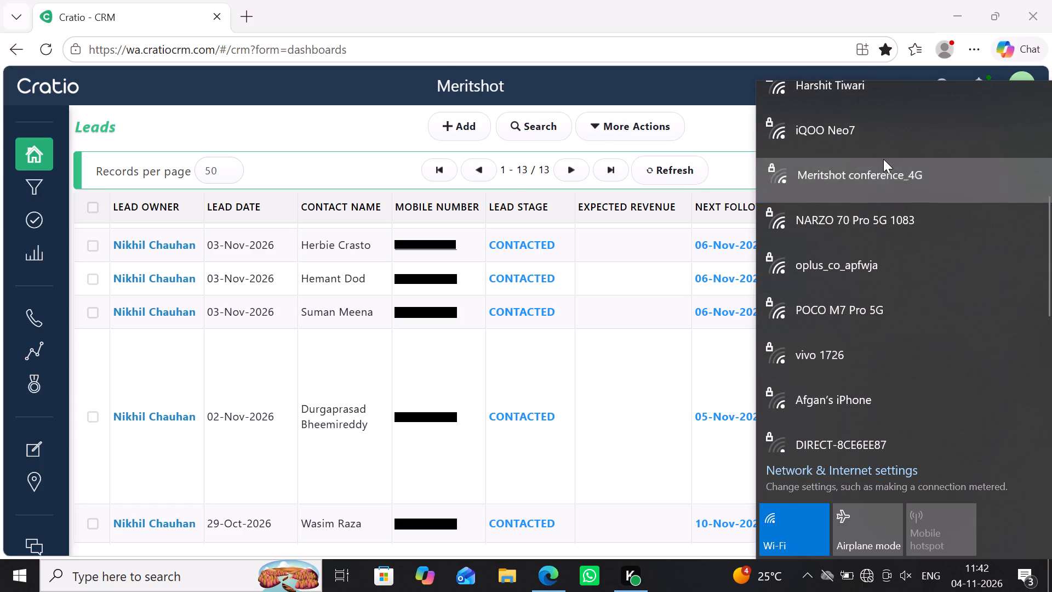
scroll(854, 265, down, 3)
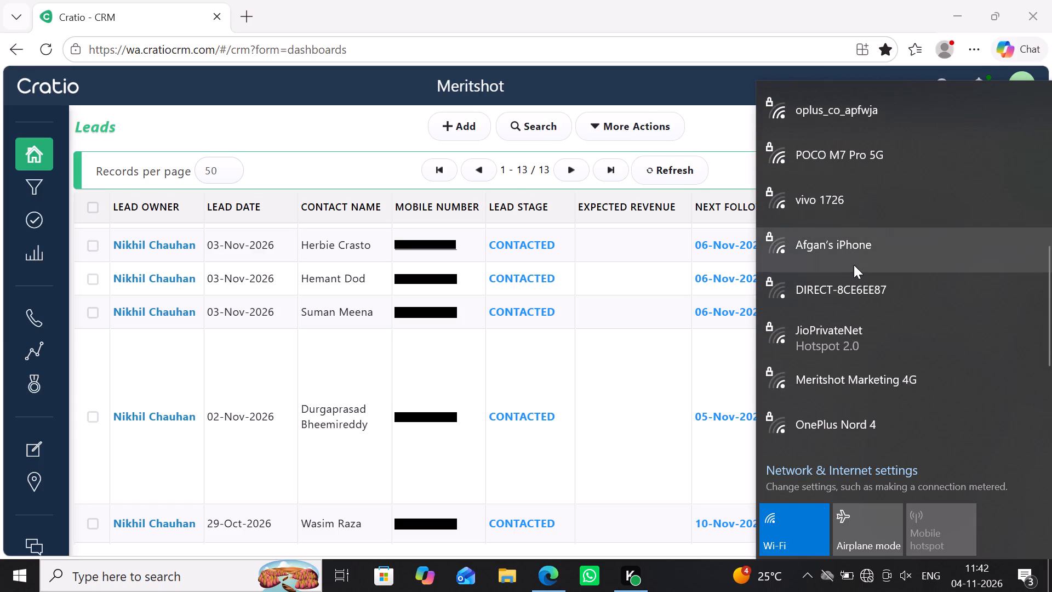
scroll(854, 265, down, 6)
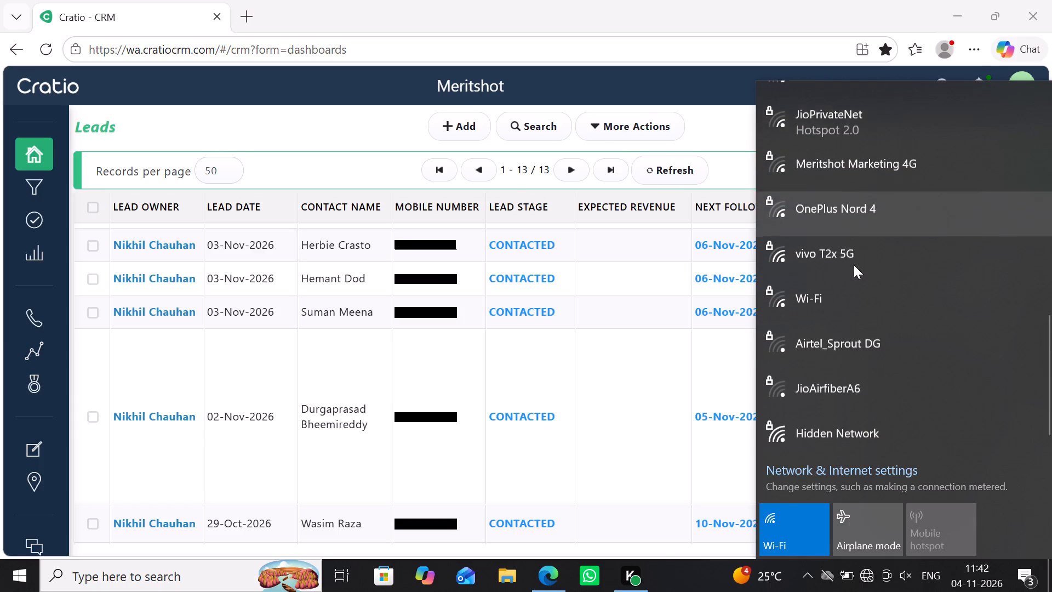
scroll(854, 264, down, 6)
scroll(854, 264, up, 19)
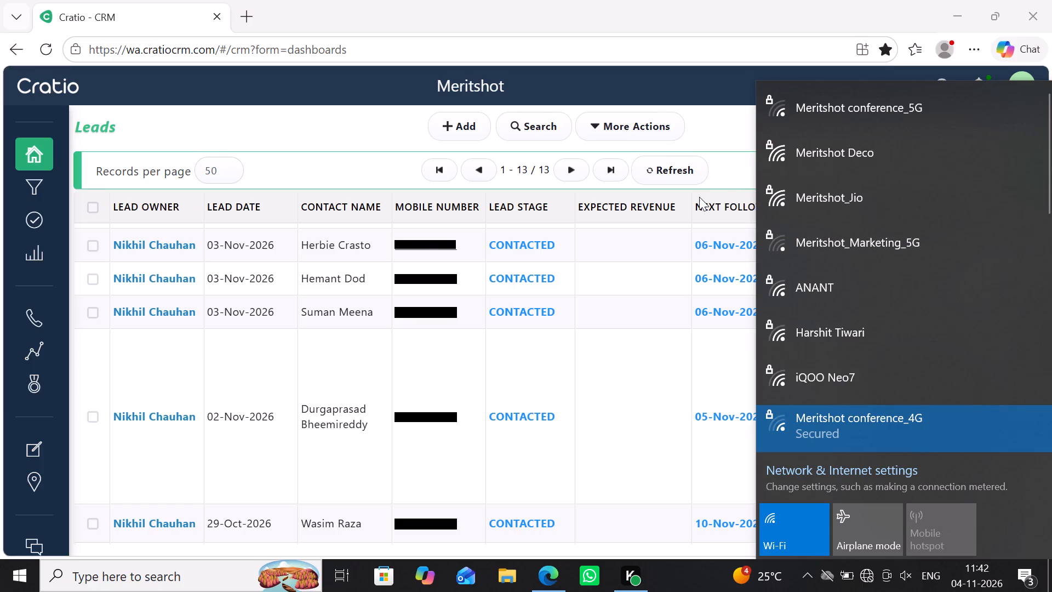
scroll(853, 345, down, 2)
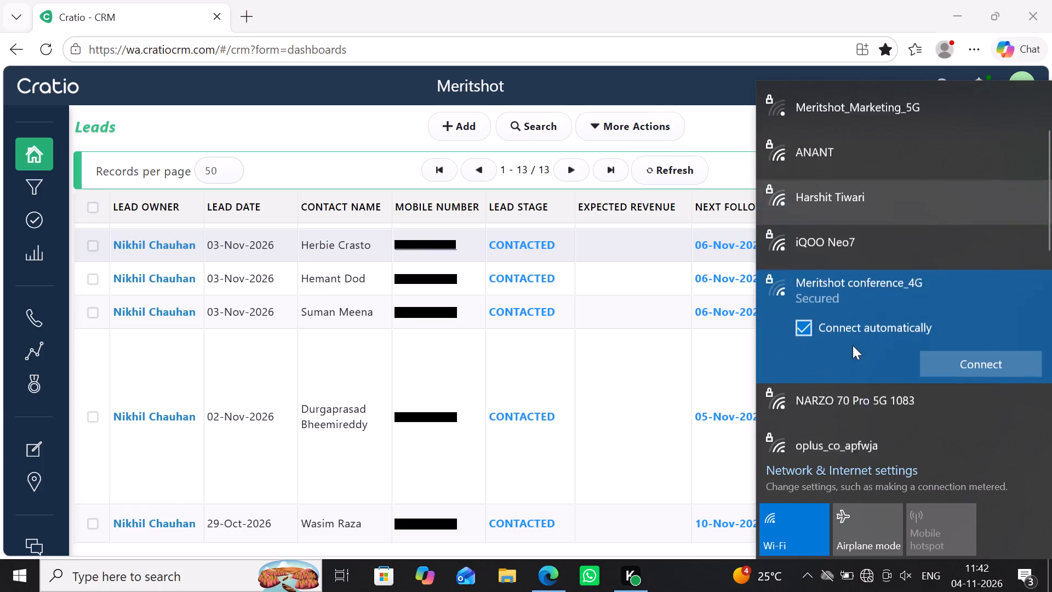
scroll(853, 345, down, 3)
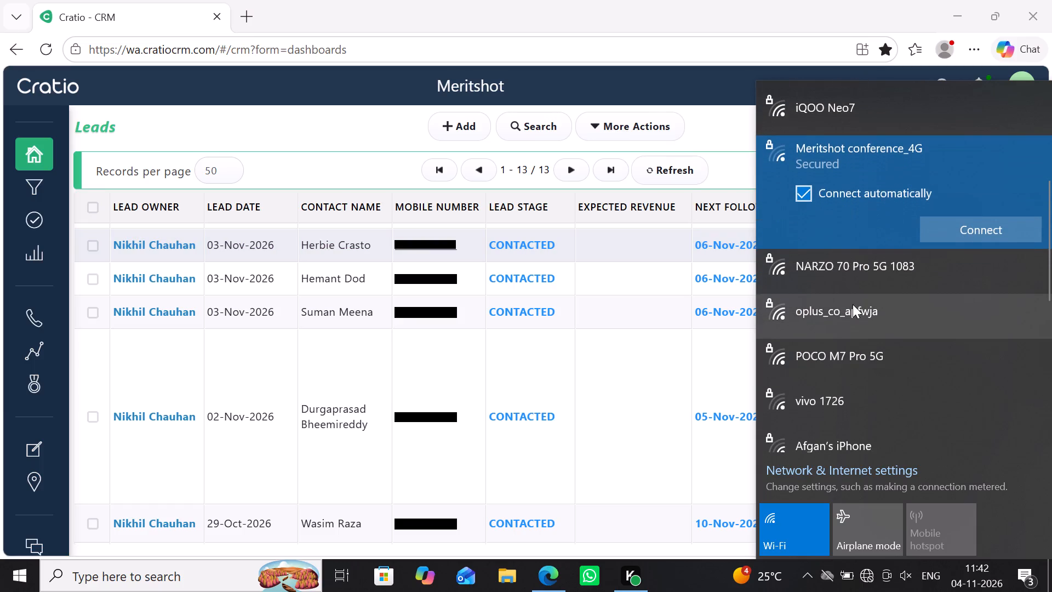
scroll(857, 392, down, 5)
scroll(856, 398, up, 14)
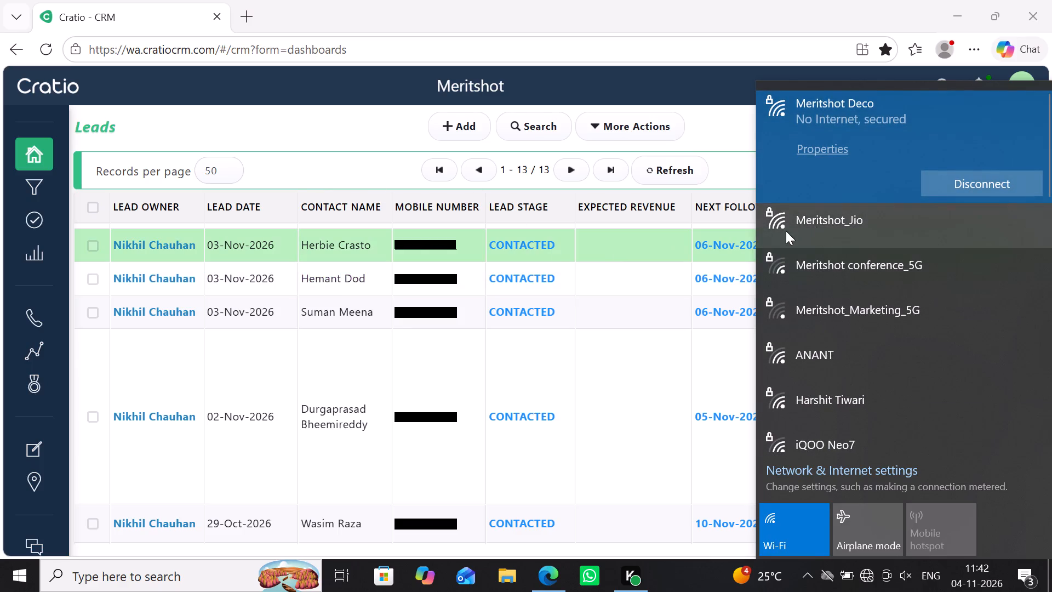
Connect the computer to the Meritshot_Jio Wi-Fi network and return to the leads list in the browser.
click(895, 225)
click(951, 232)
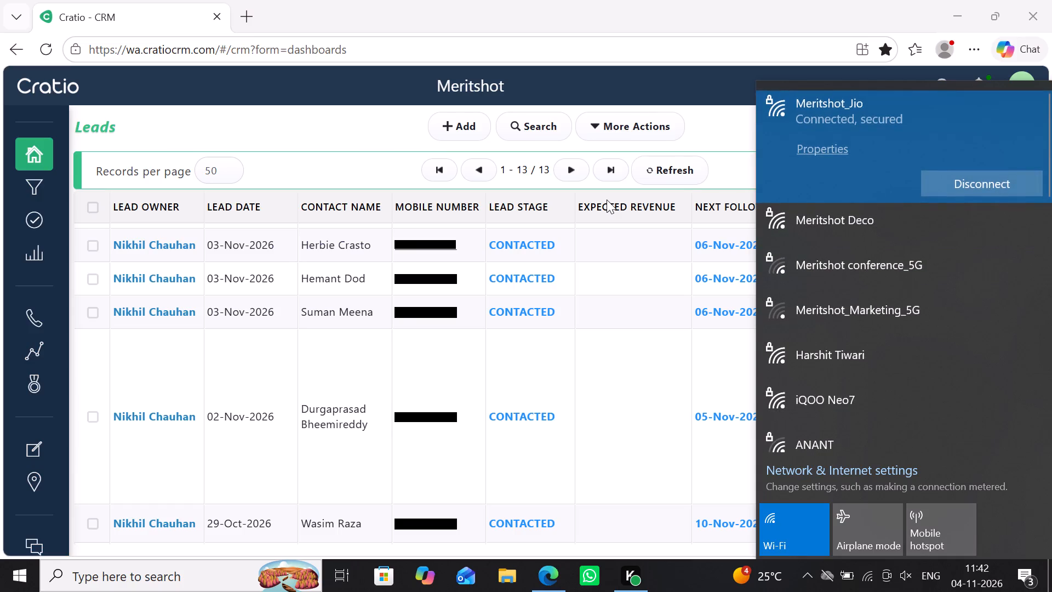
click(352, 135)
Open the contacted lead noted "cb tom. in afternoon" for editing.
click(347, 238)
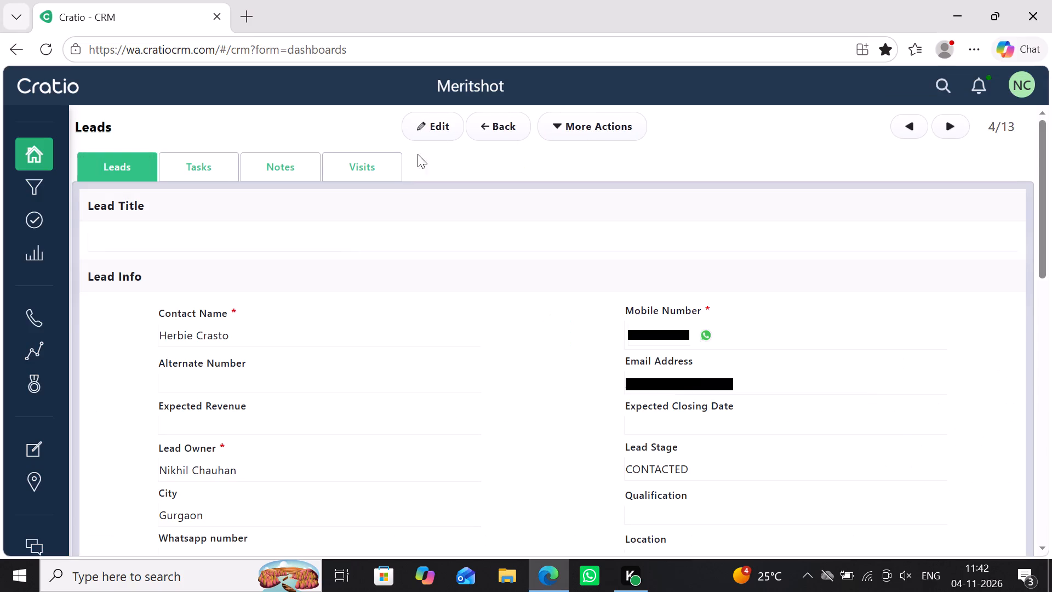
click(441, 129)
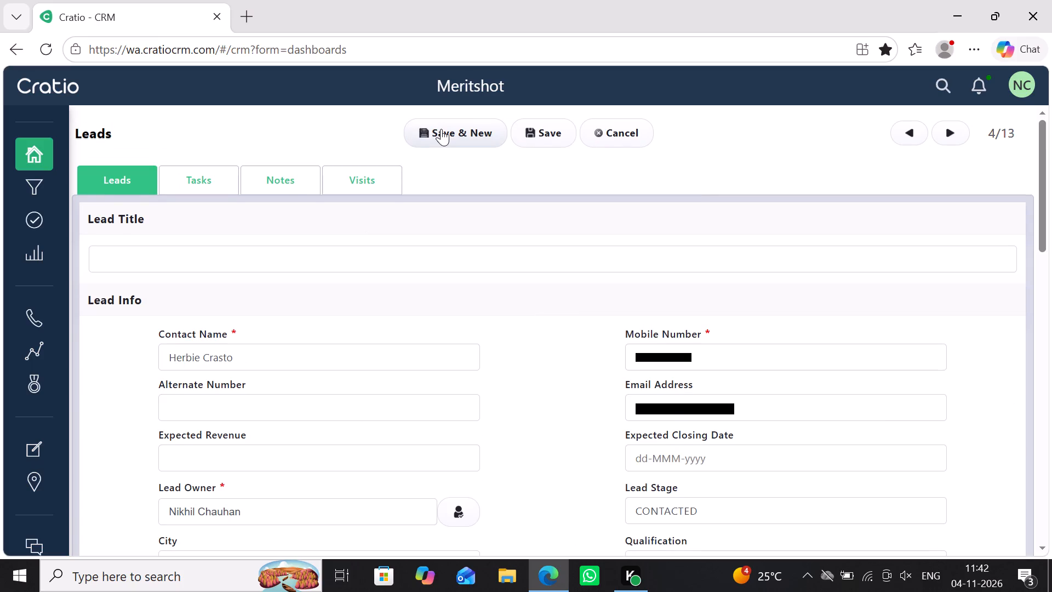
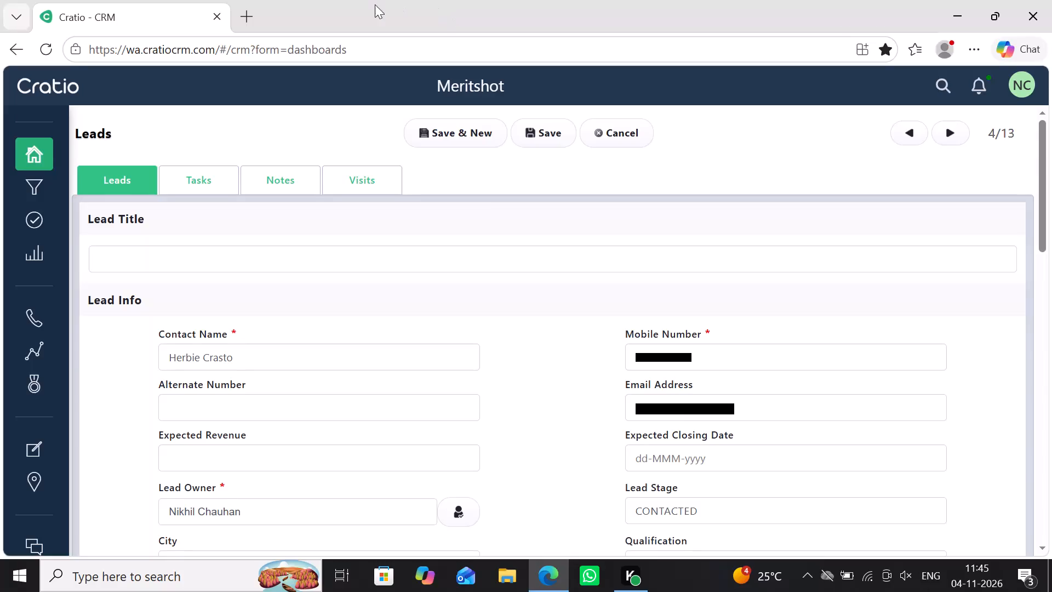
Append "//" to the lead's Next Follow-up Notes after "cb tom. in afternoon".
scroll(475, 220, down, 4)
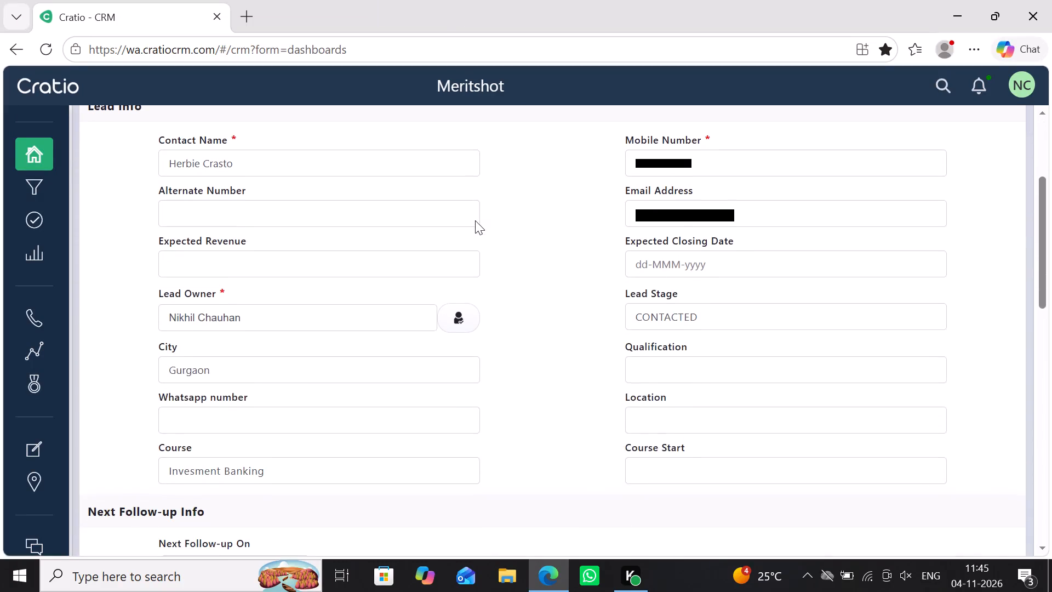
scroll(475, 220, down, 5)
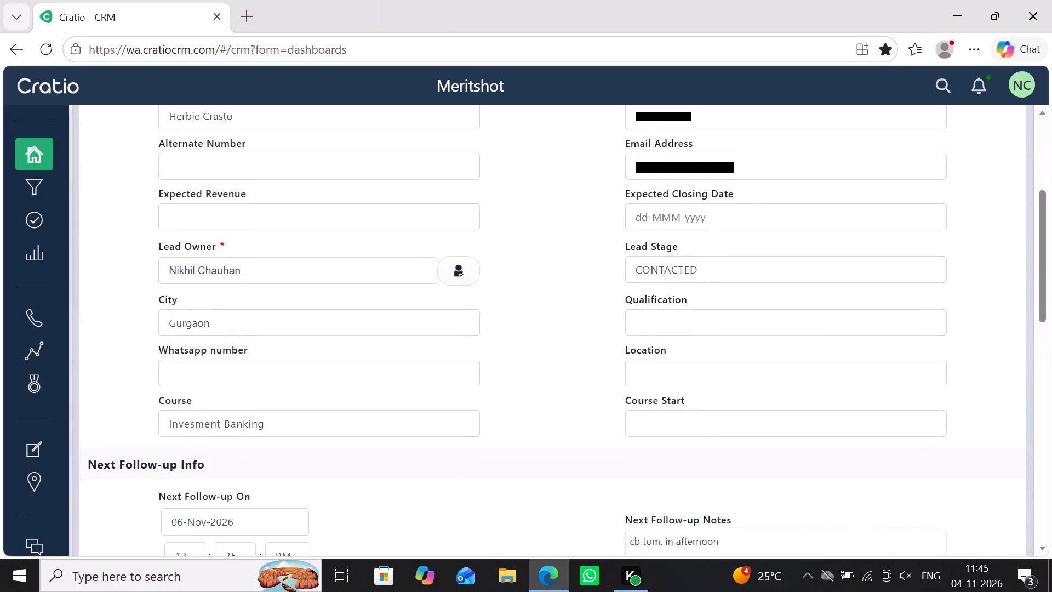
click(735, 539)
text(//)
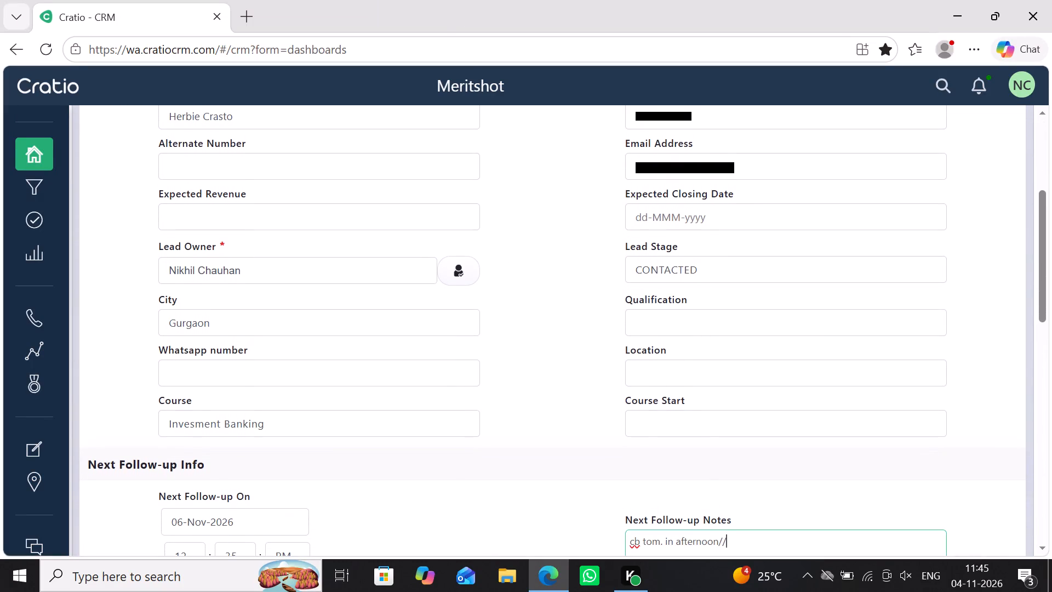
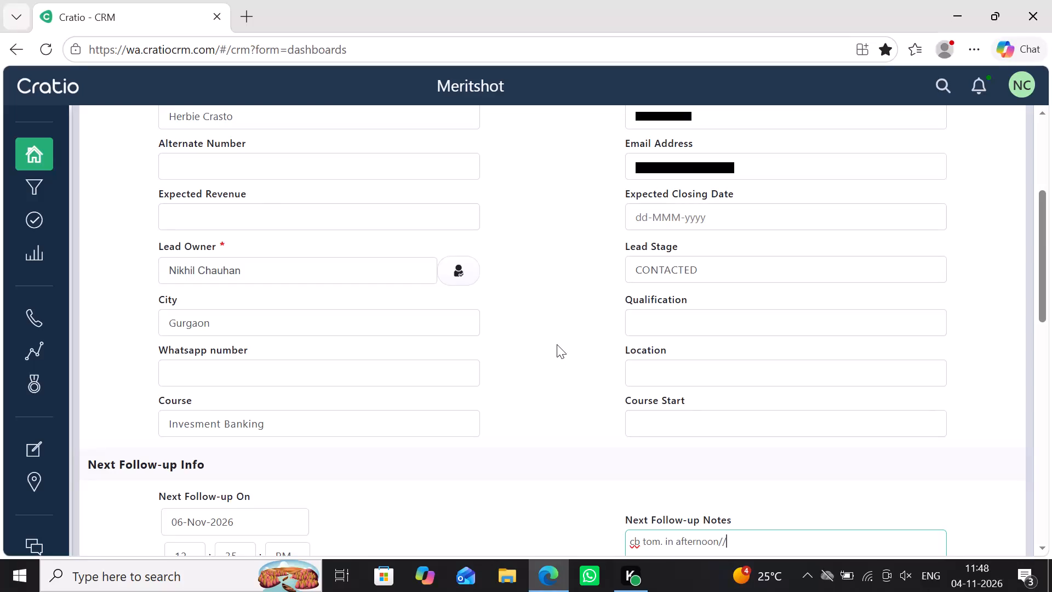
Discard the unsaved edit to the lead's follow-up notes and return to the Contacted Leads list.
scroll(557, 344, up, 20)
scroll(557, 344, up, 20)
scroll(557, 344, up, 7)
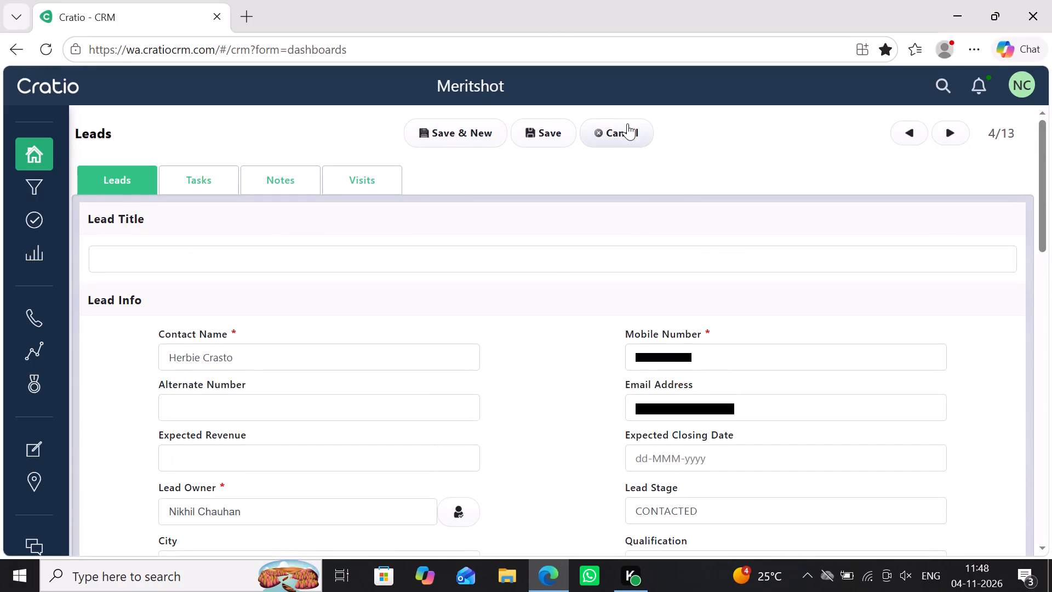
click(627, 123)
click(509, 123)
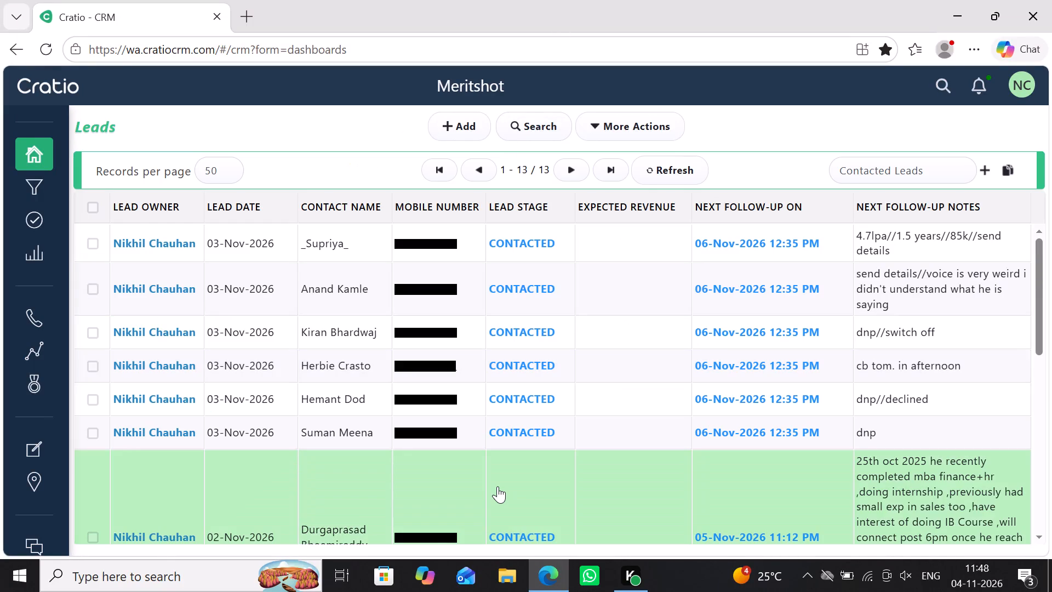
Review the Contacted Leads list, examining each lead's next follow-up date and notes.
scroll(568, 451, down, 20)
scroll(568, 451, down, 16)
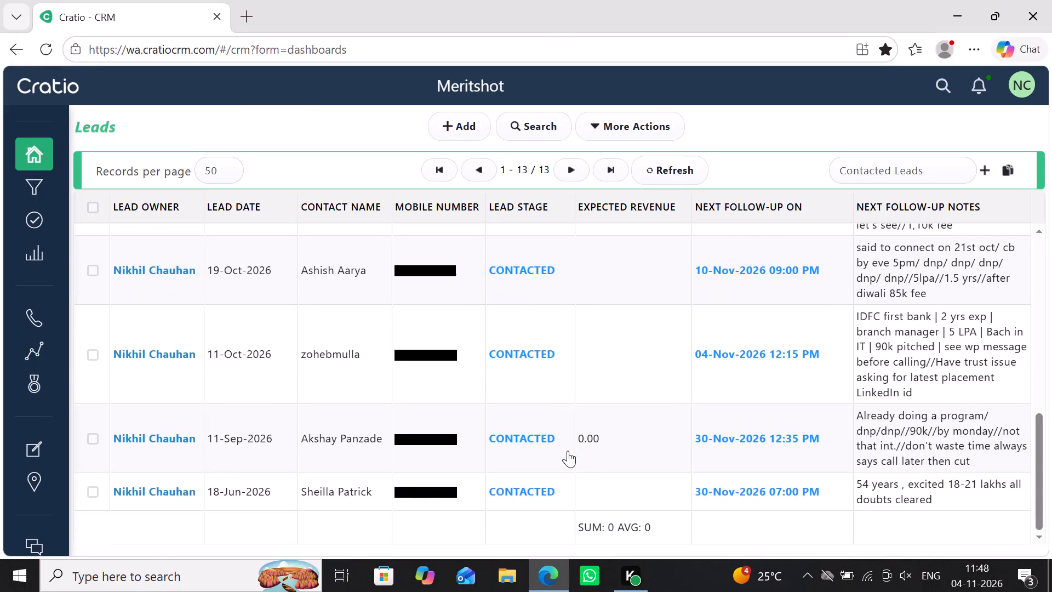
scroll(568, 451, down, 20)
scroll(568, 451, down, 20)
scroll(568, 451, down, 20)
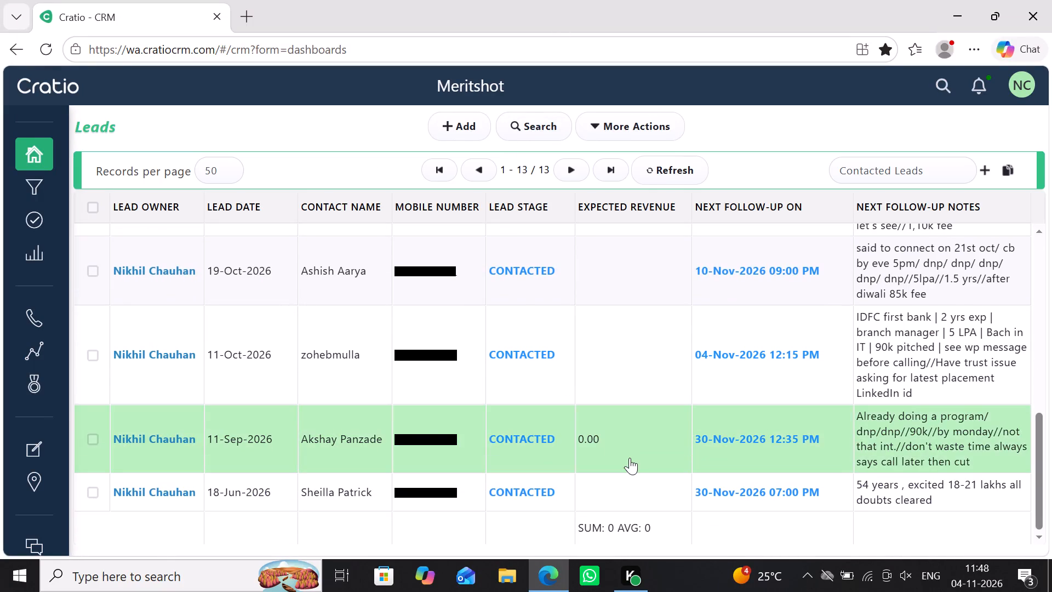
scroll(646, 326, up, 7)
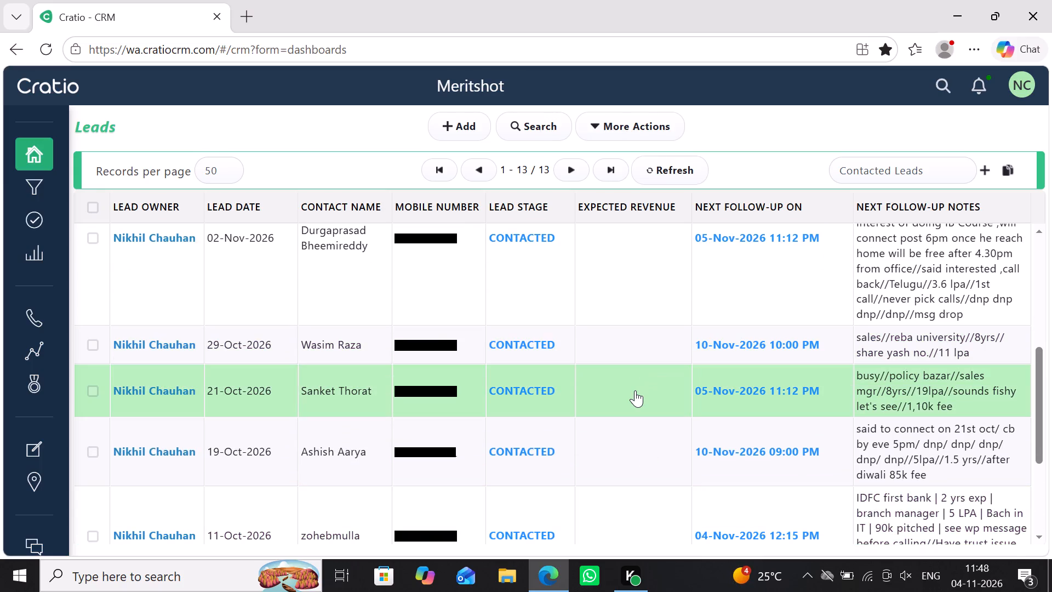
scroll(635, 390, up, 1)
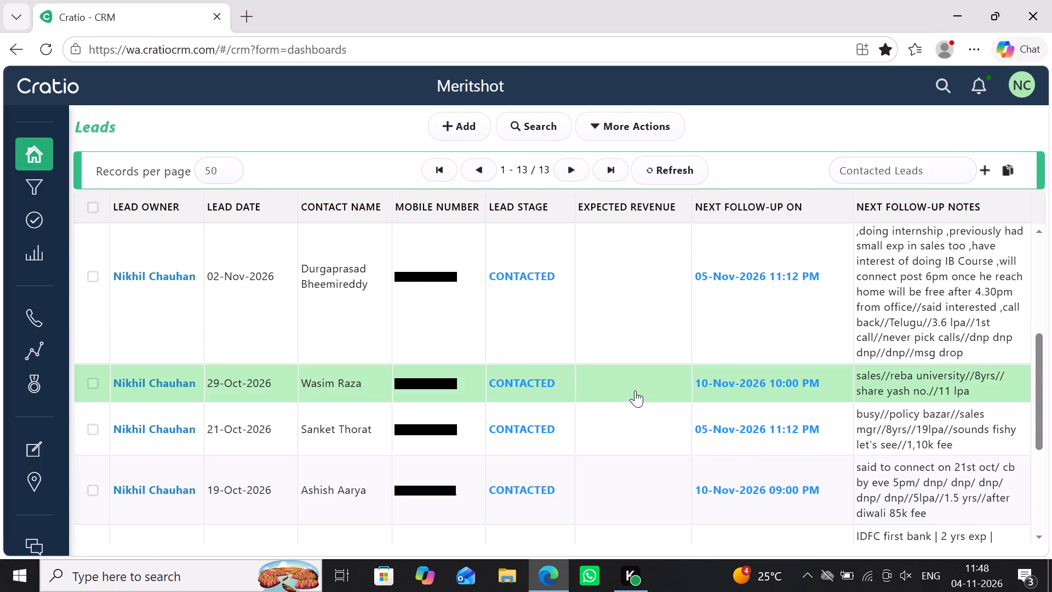
scroll(635, 390, up, 3)
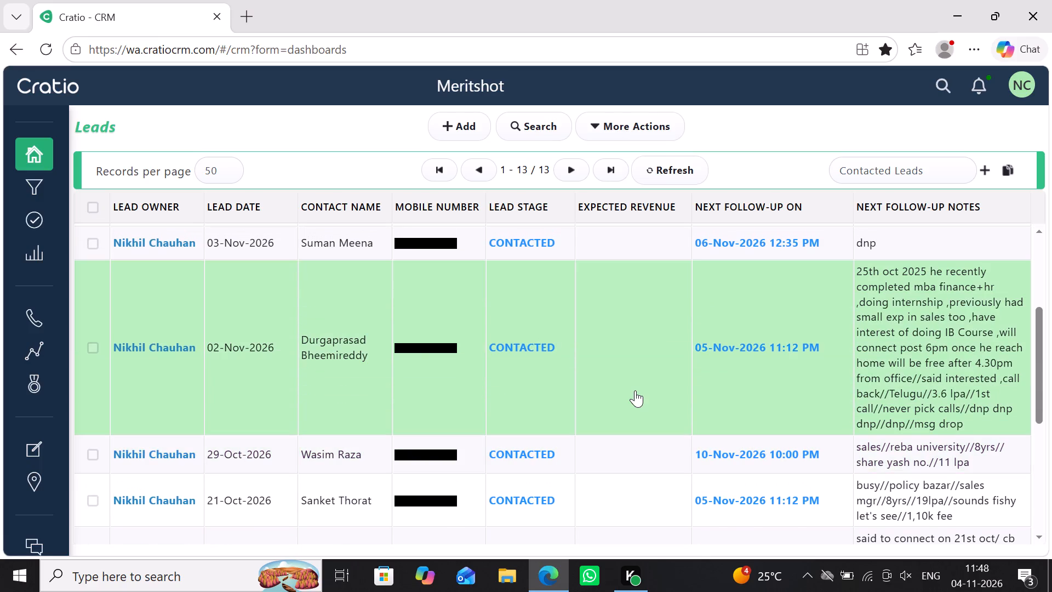
scroll(635, 390, up, 6)
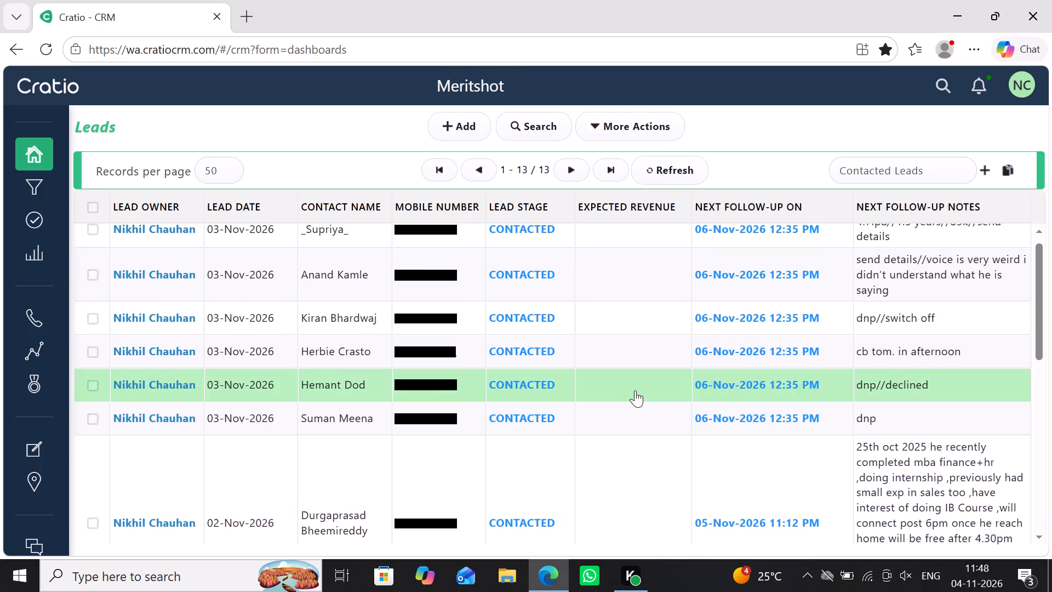
scroll(635, 390, up, 7)
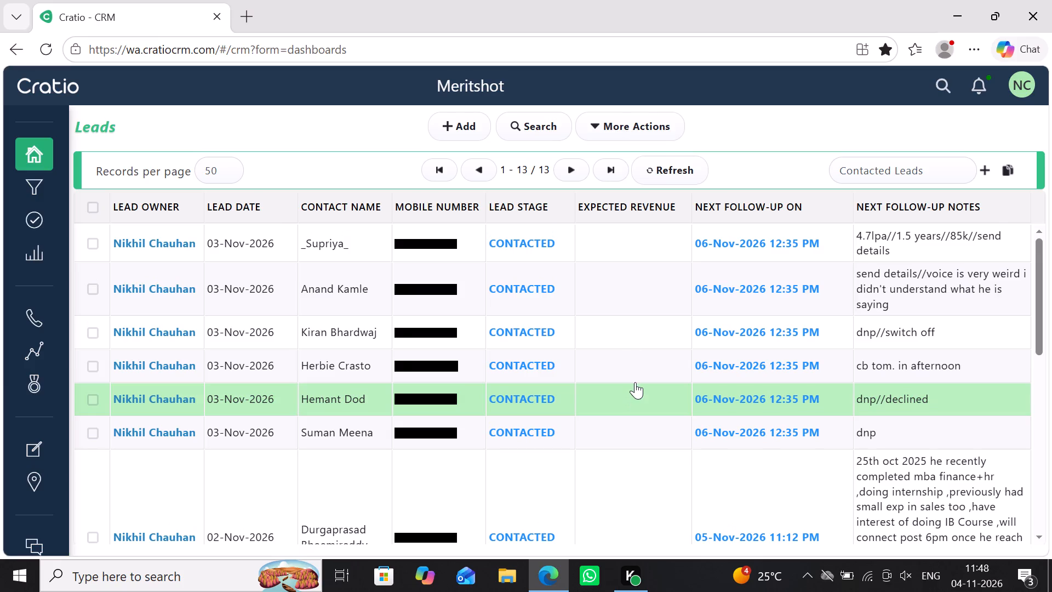
scroll(623, 288, down, 20)
scroll(623, 288, down, 20)
scroll(623, 288, down, 7)
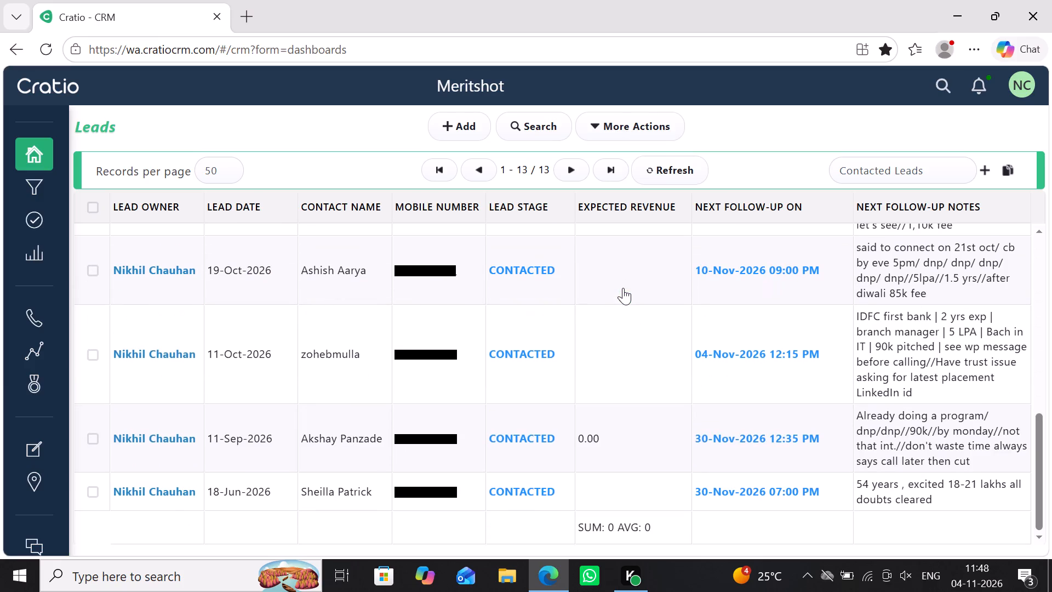
scroll(623, 288, down, 20)
scroll(623, 288, down, 20)
scroll(623, 288, down, 20)
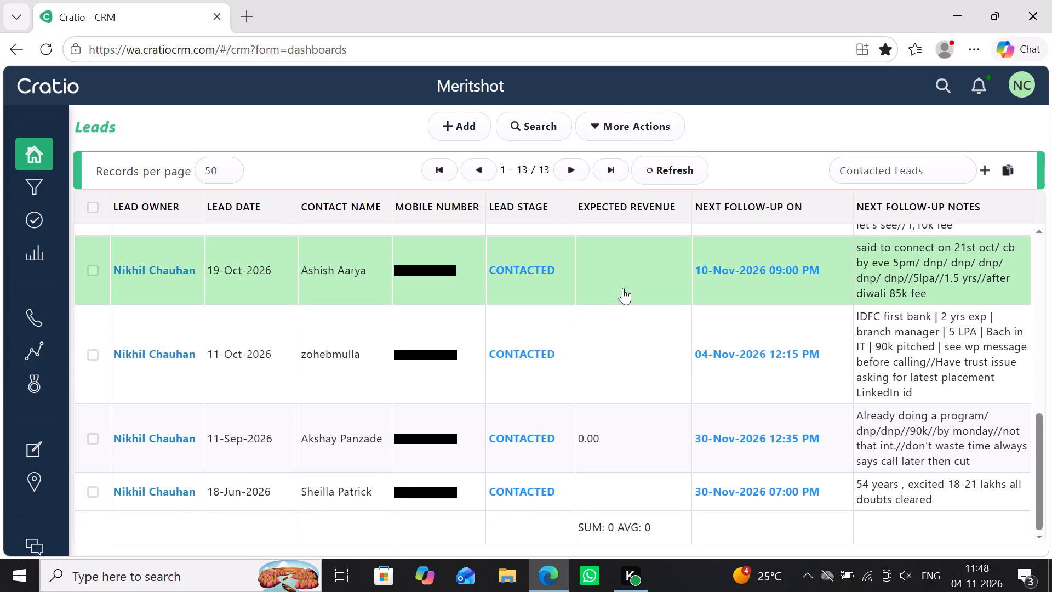
scroll(623, 288, up, 11)
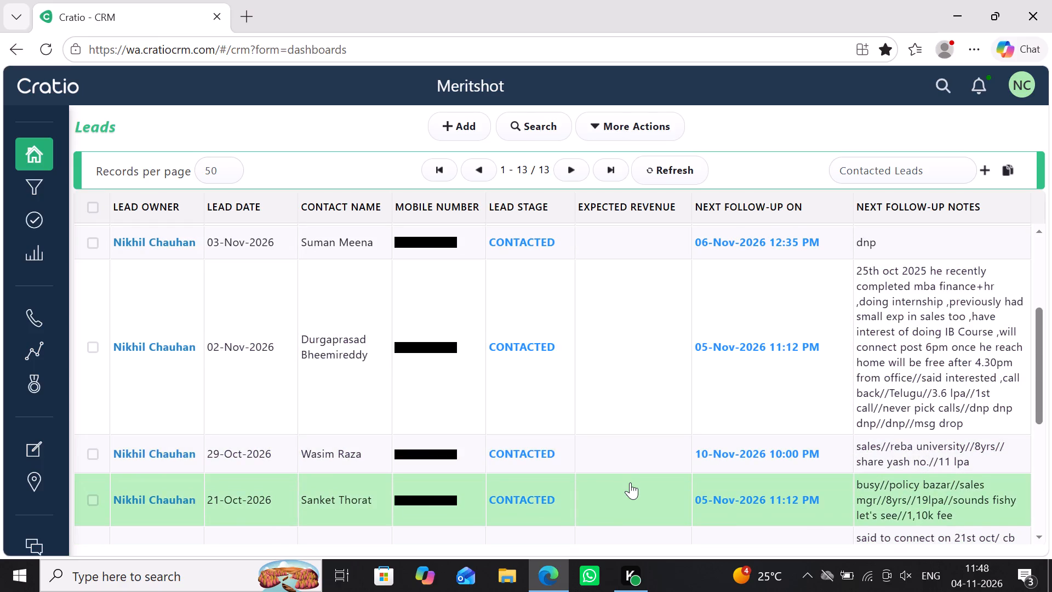
scroll(630, 482, down, 3)
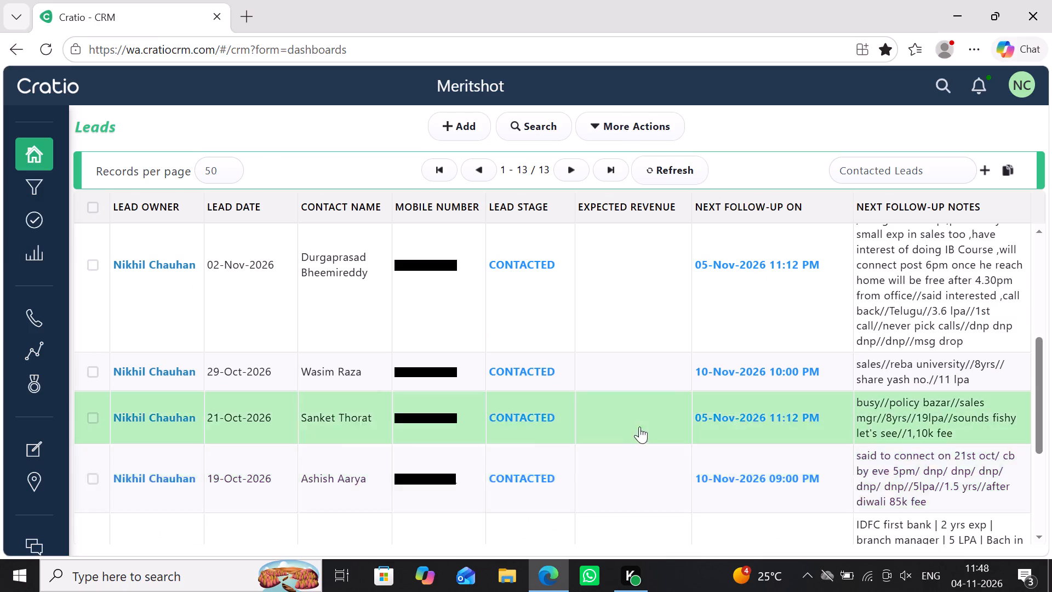
scroll(644, 406, up, 9)
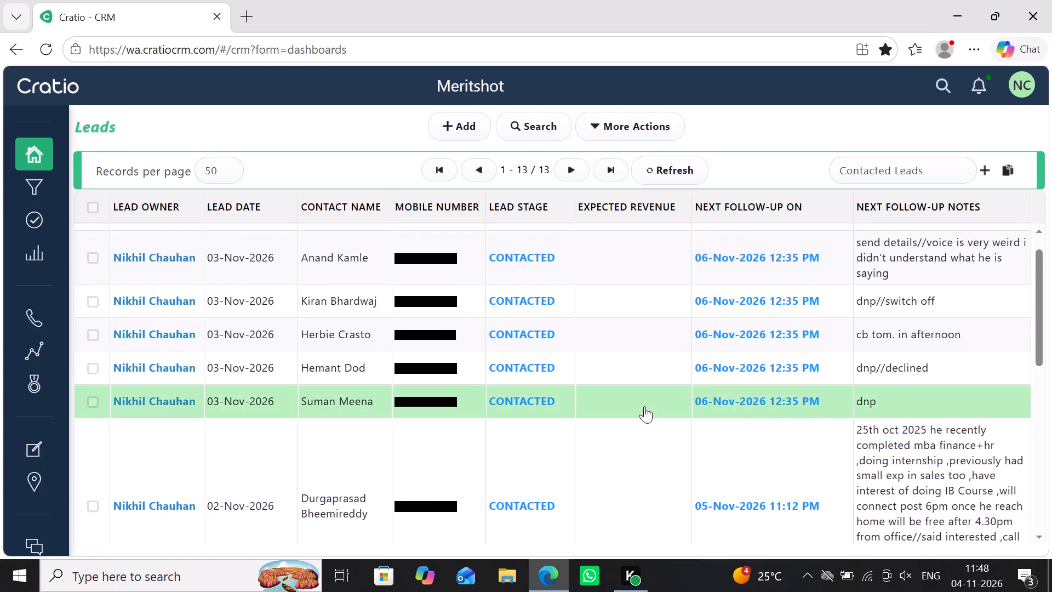
scroll(644, 406, up, 6)
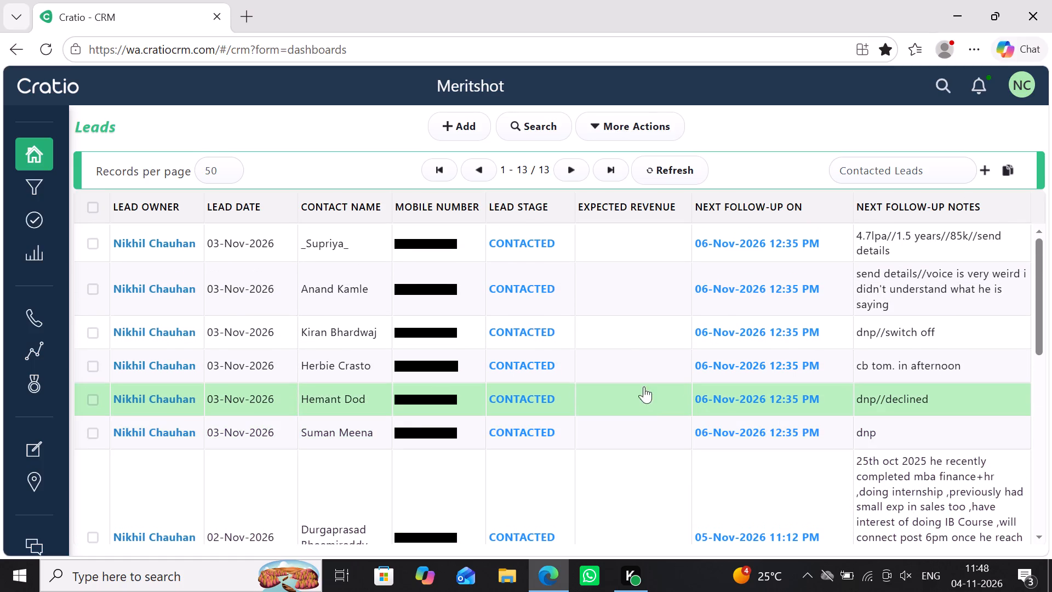
Open the contacted lead whose follow-up note reads "dnp//switch off".
click(620, 332)
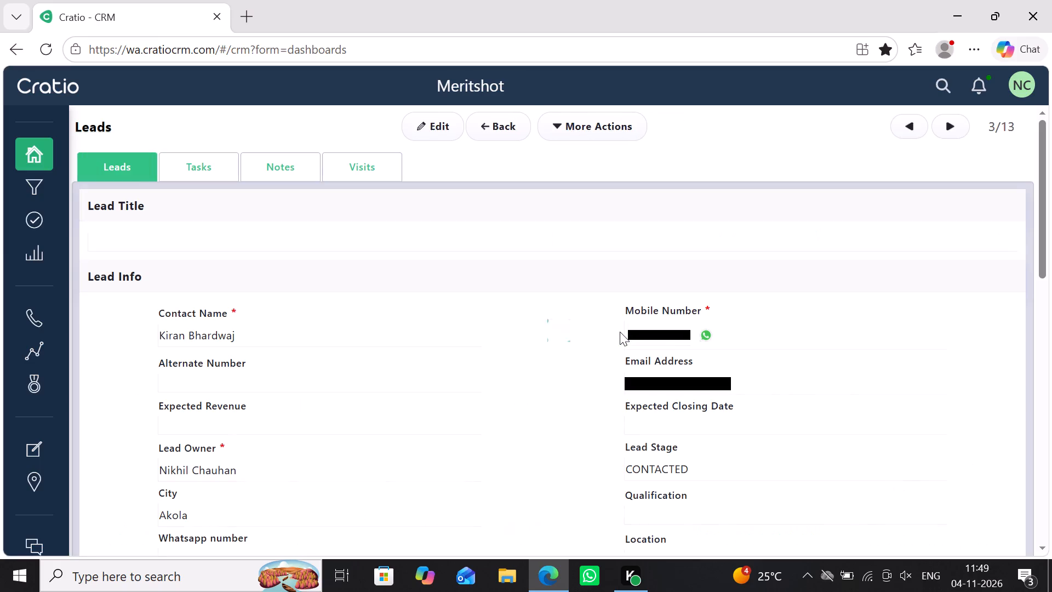
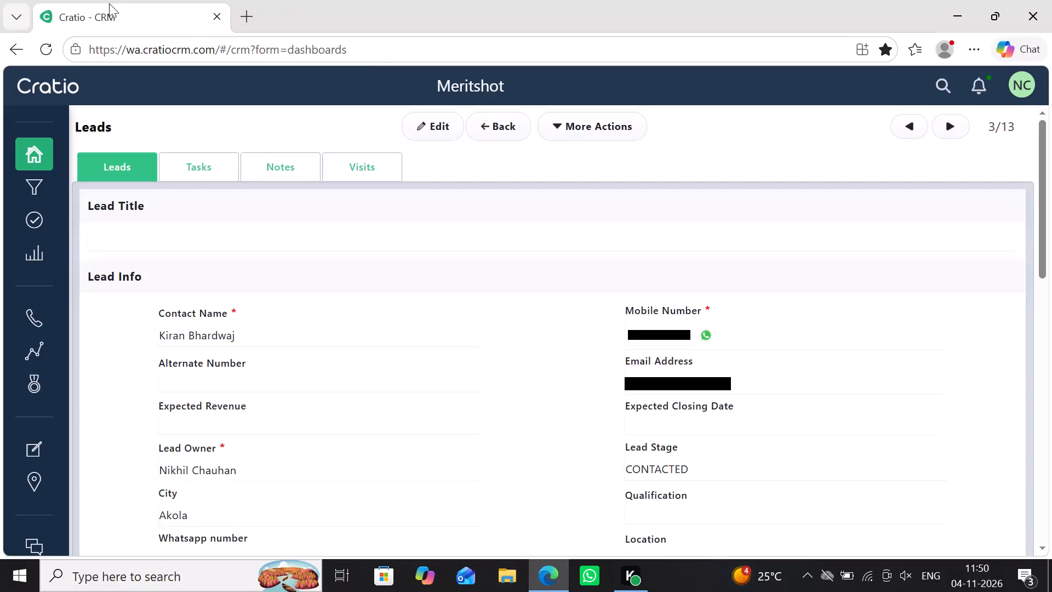
Open the Meritshot Investment Banking course page in a new browser tab.
click(241, 13)
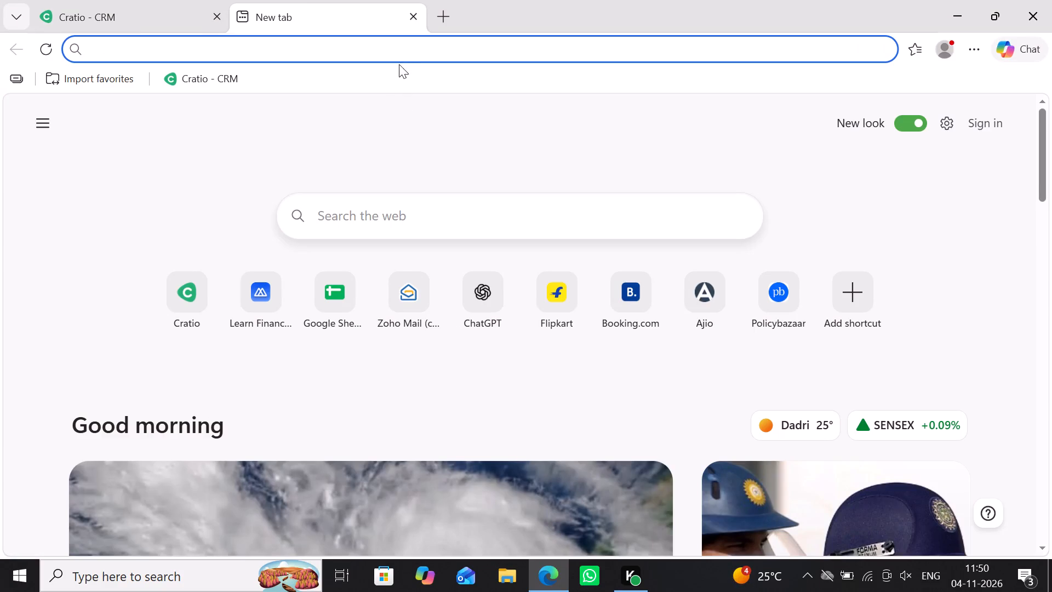
click(401, 50)
key(p)
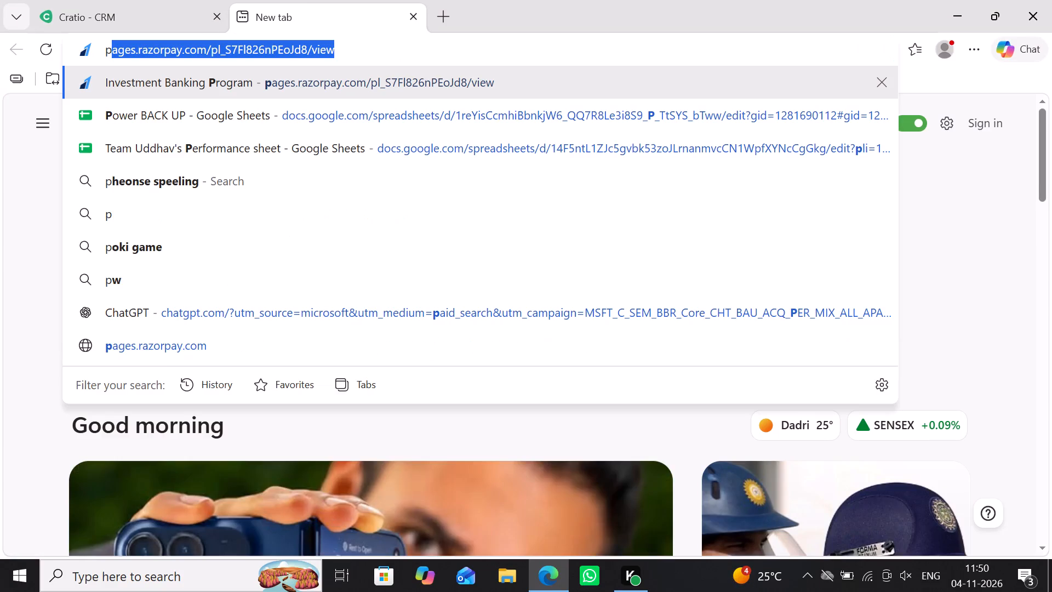
key(BackSpace)
key(i)
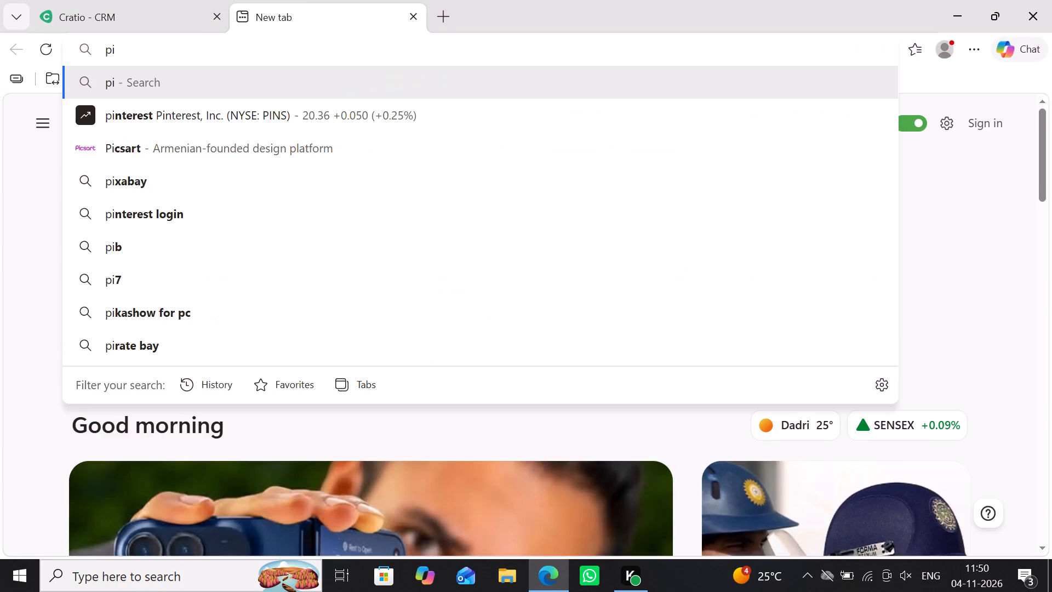
key(BackSpace)
key(BackSpace)
key(BackSpace)
key(i)
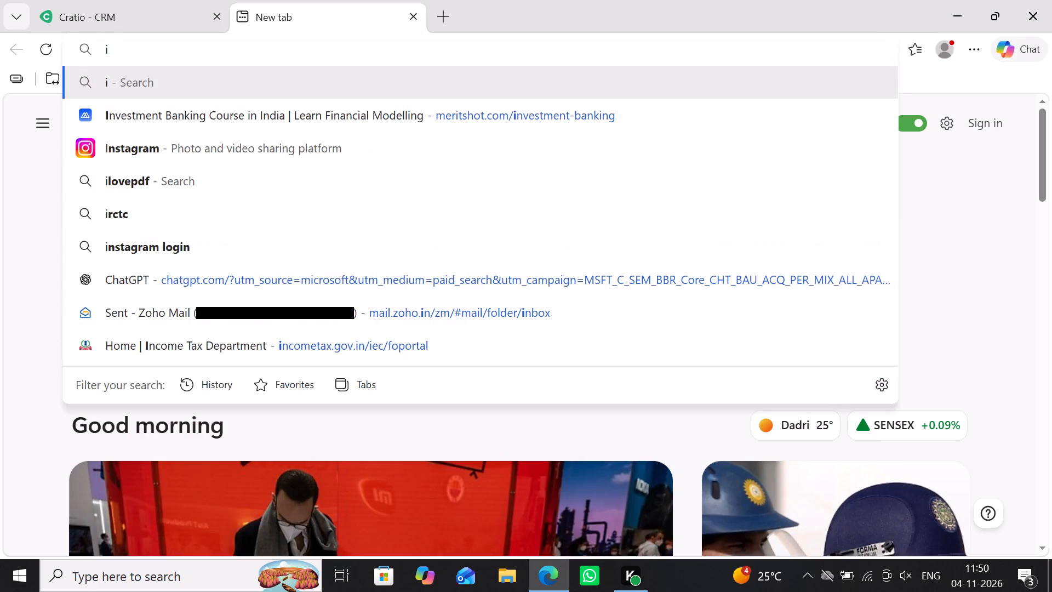
key(n)
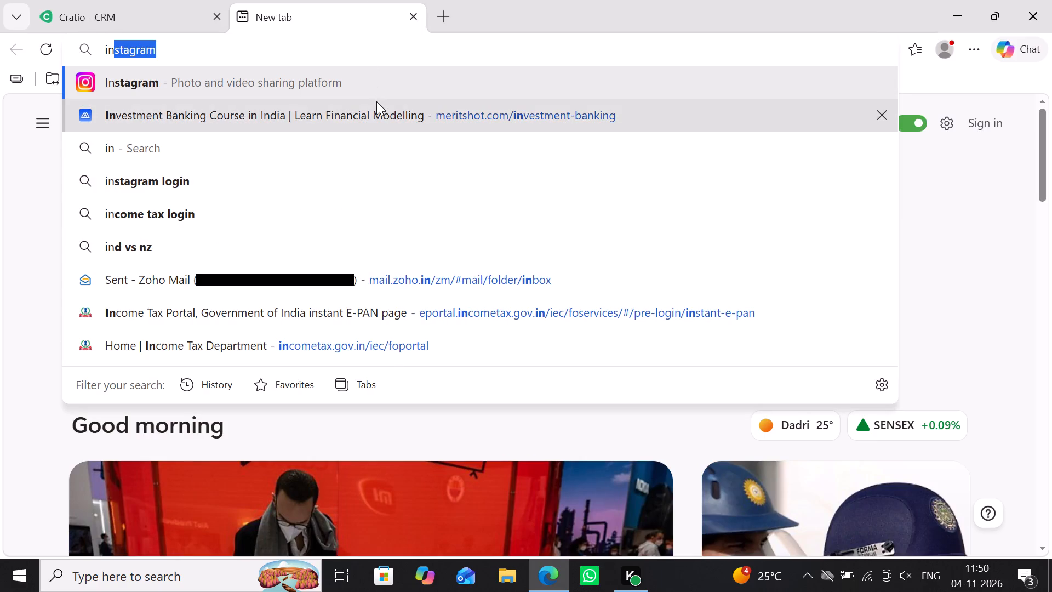
click(376, 101)
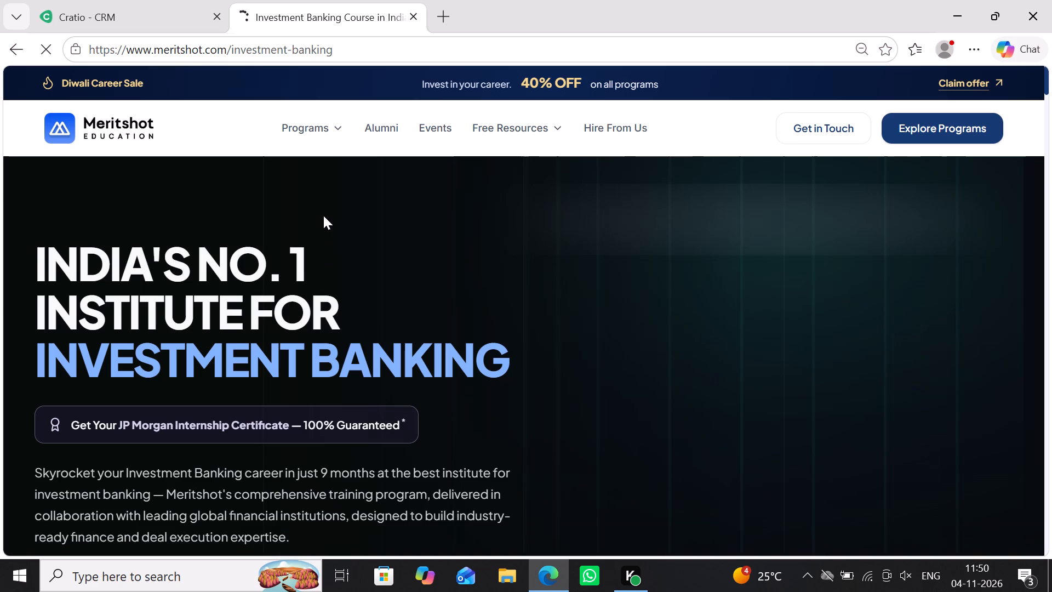
Dismiss the festive sale pop-up and display the overview of all Meritshot programs by field.
click(317, 134)
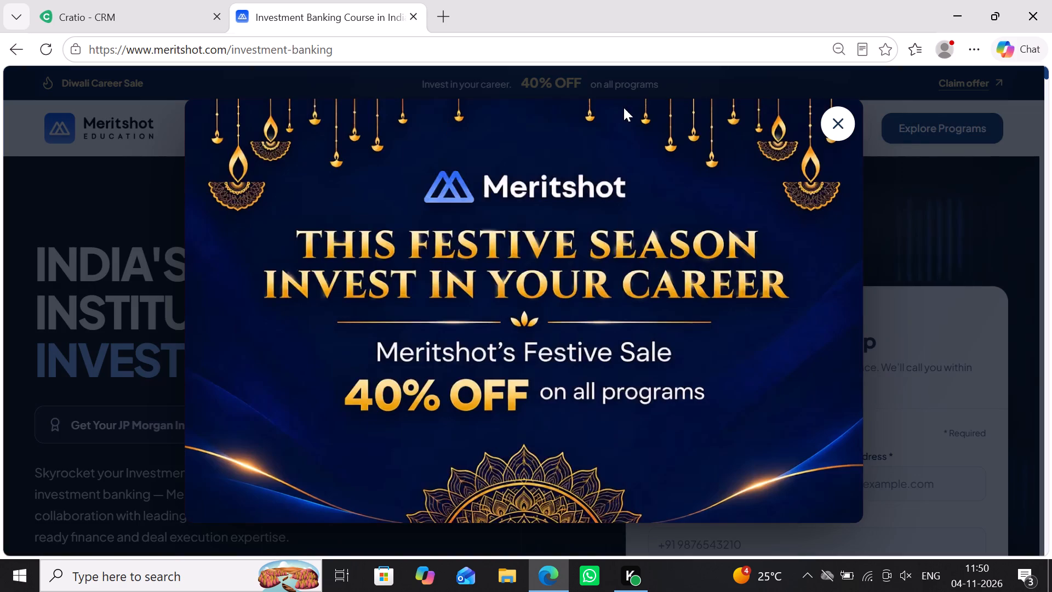
click(837, 119)
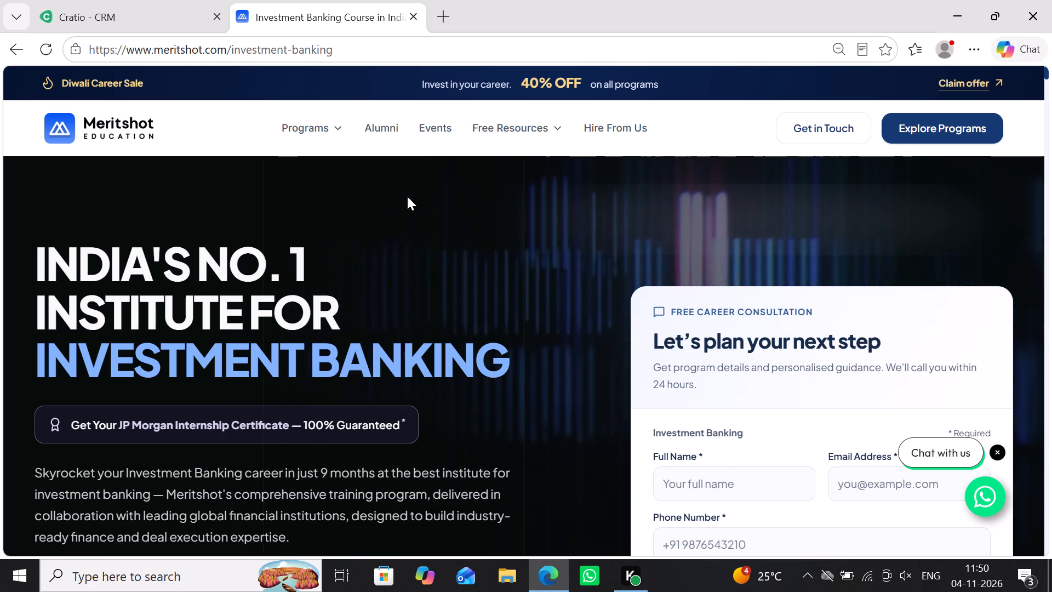
click(296, 129)
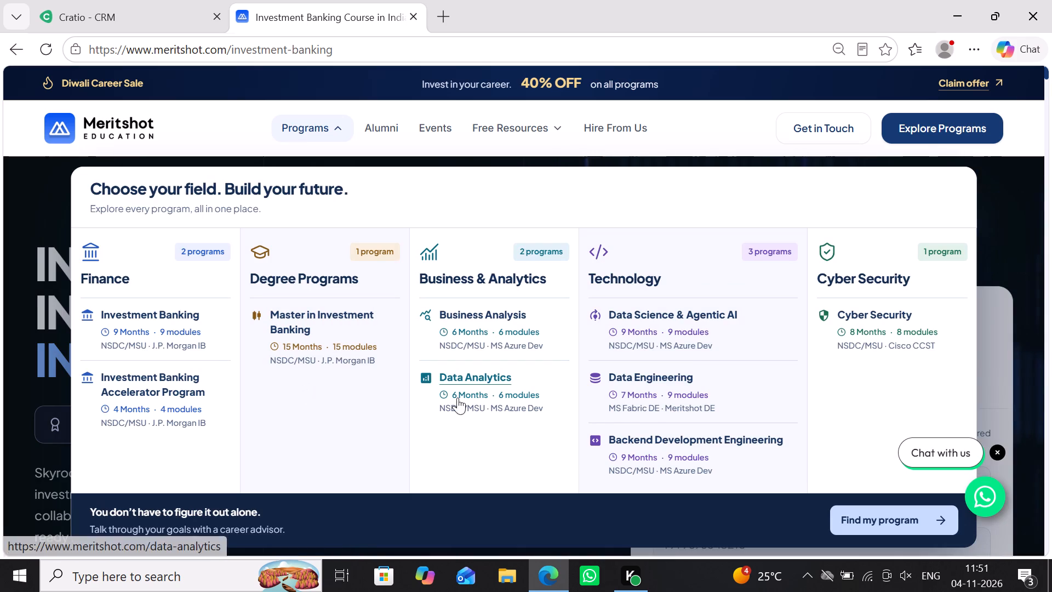
click(564, 461)
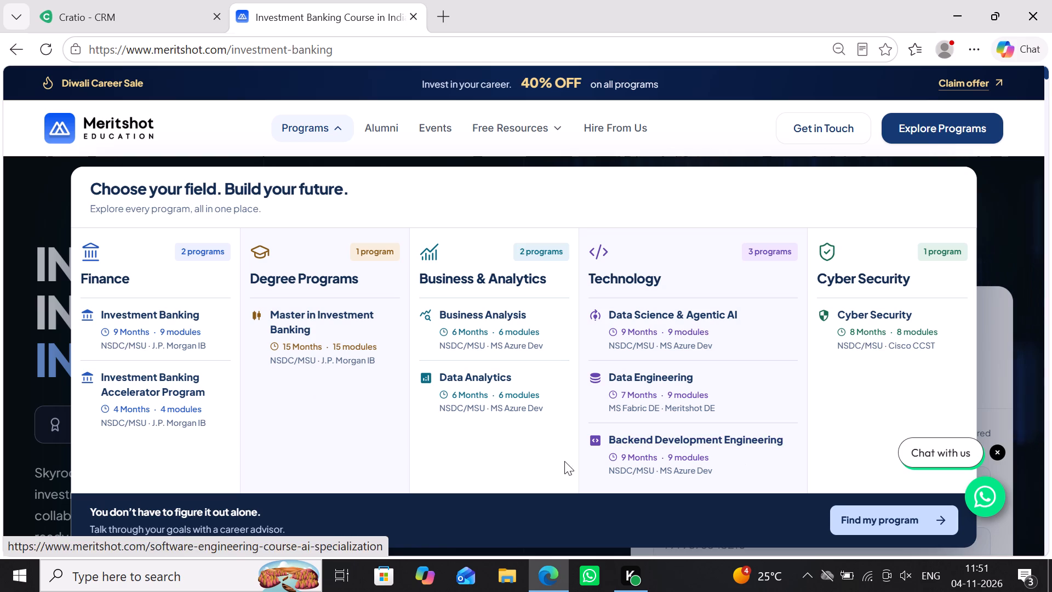
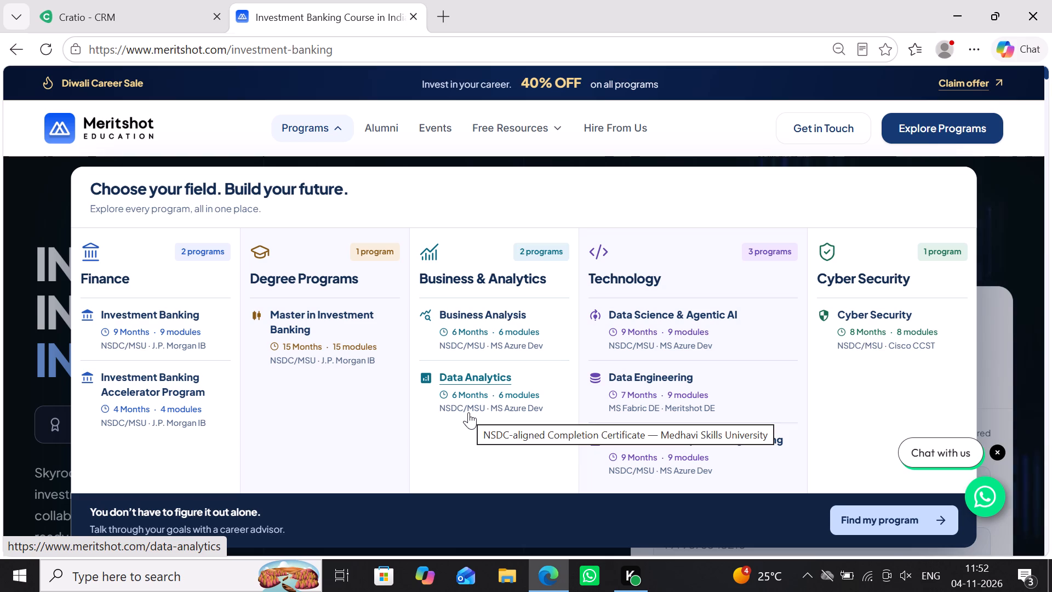
Open the Data Analytics program page and dismiss the chat prompt.
click(469, 382)
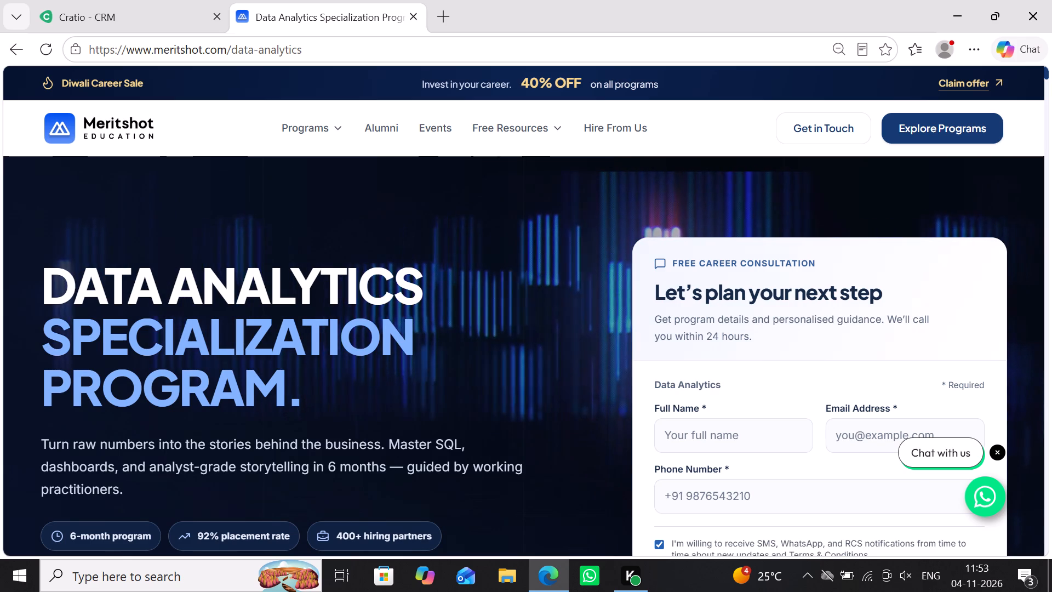
click(997, 454)
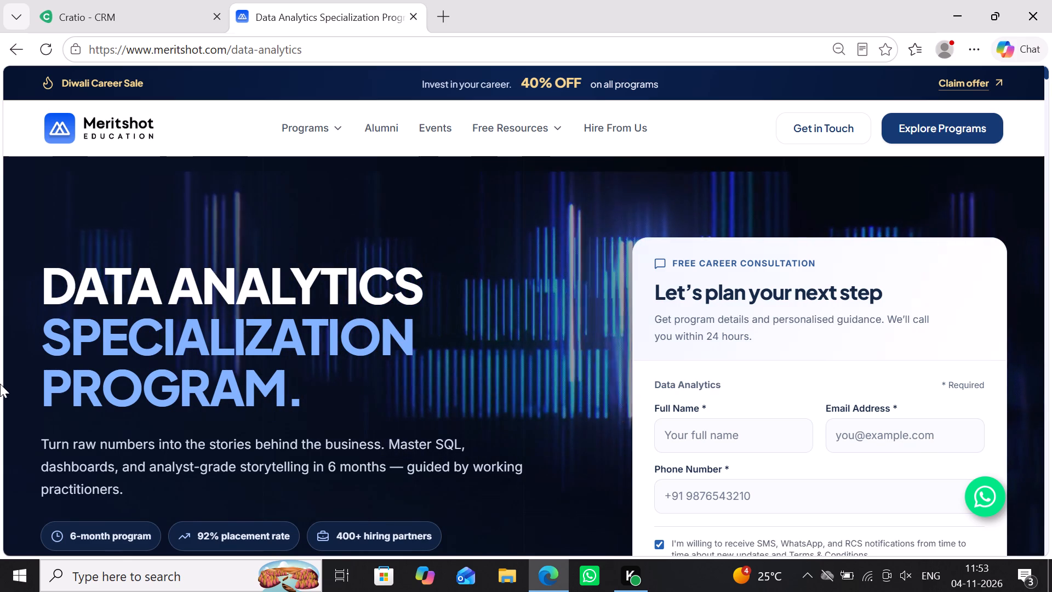
Read through the Data Analytics program page, examining the program highlights, the analyst workflow and what makes the course different.
scroll(0, 384, down, 8)
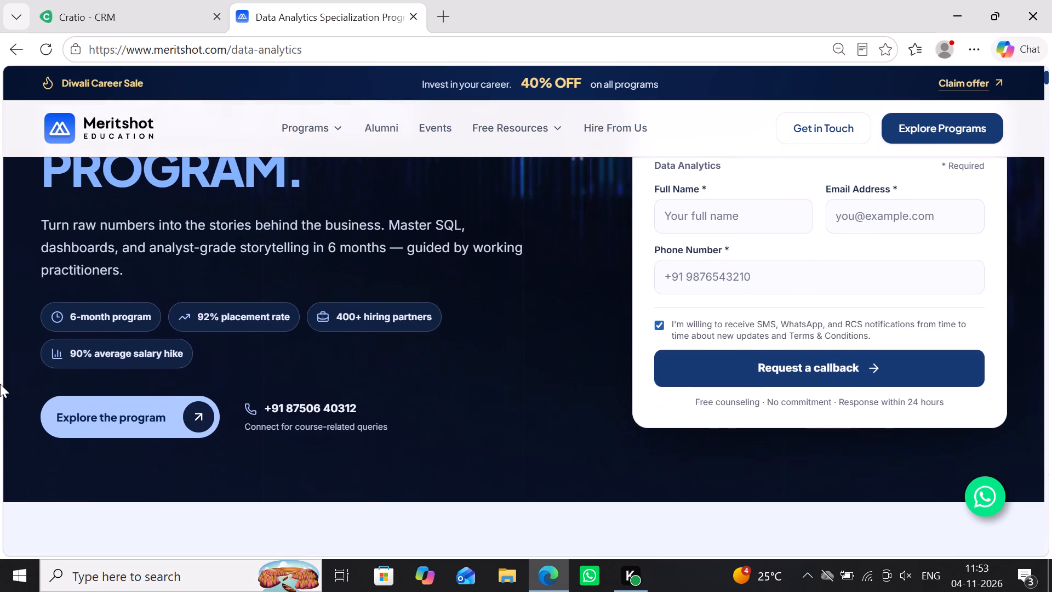
scroll(0, 384, down, 3)
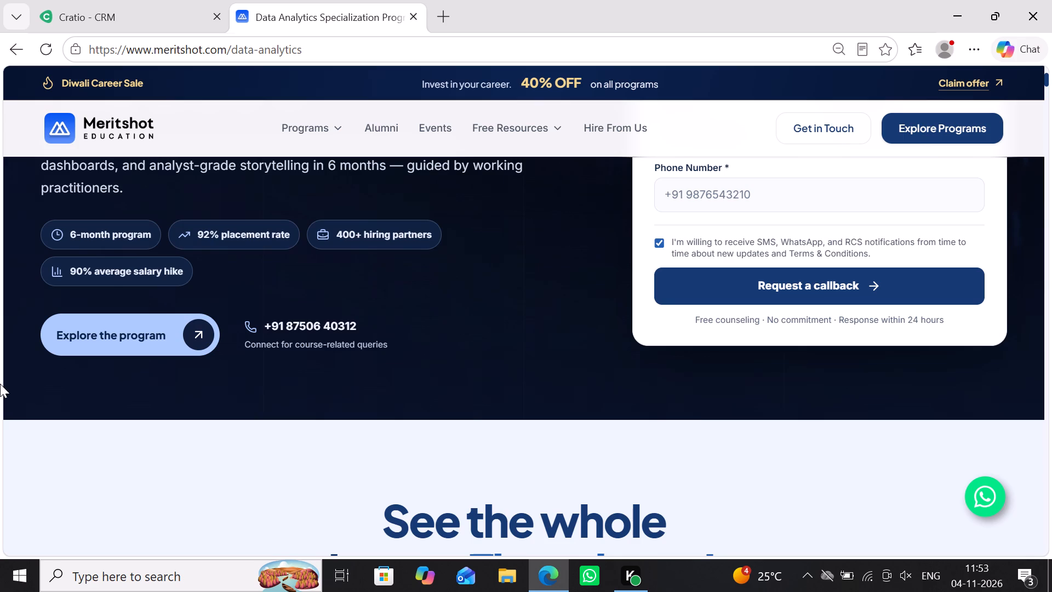
scroll(0, 384, down, 1)
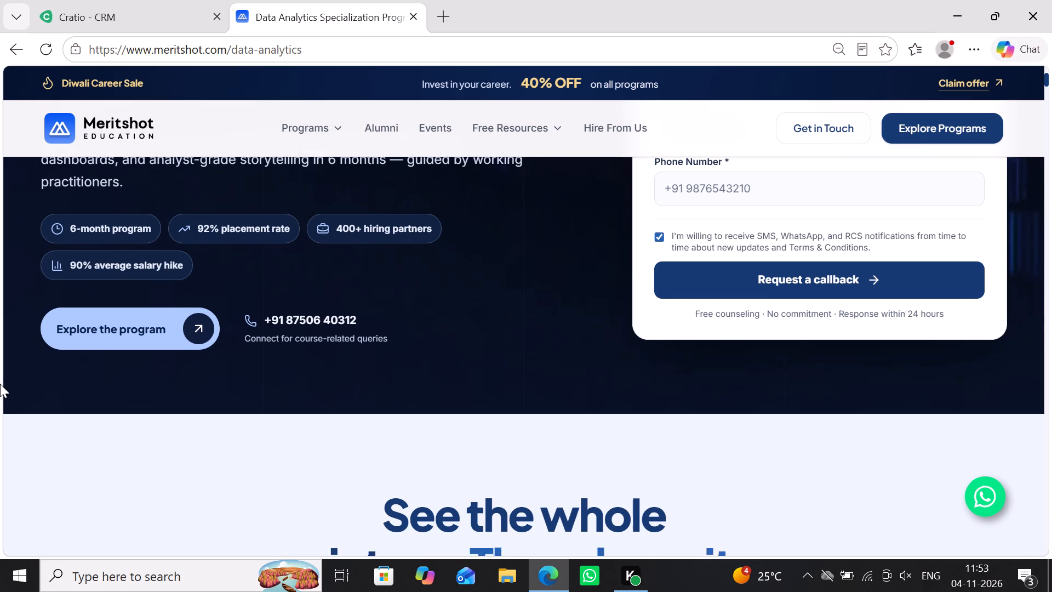
scroll(0, 384, down, 10)
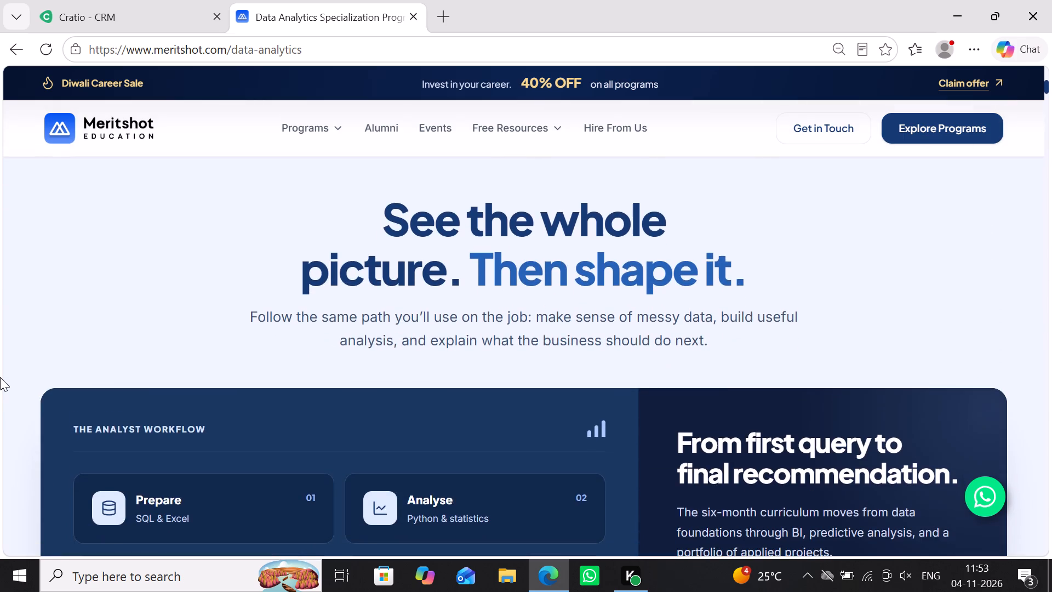
scroll(0, 377, down, 14)
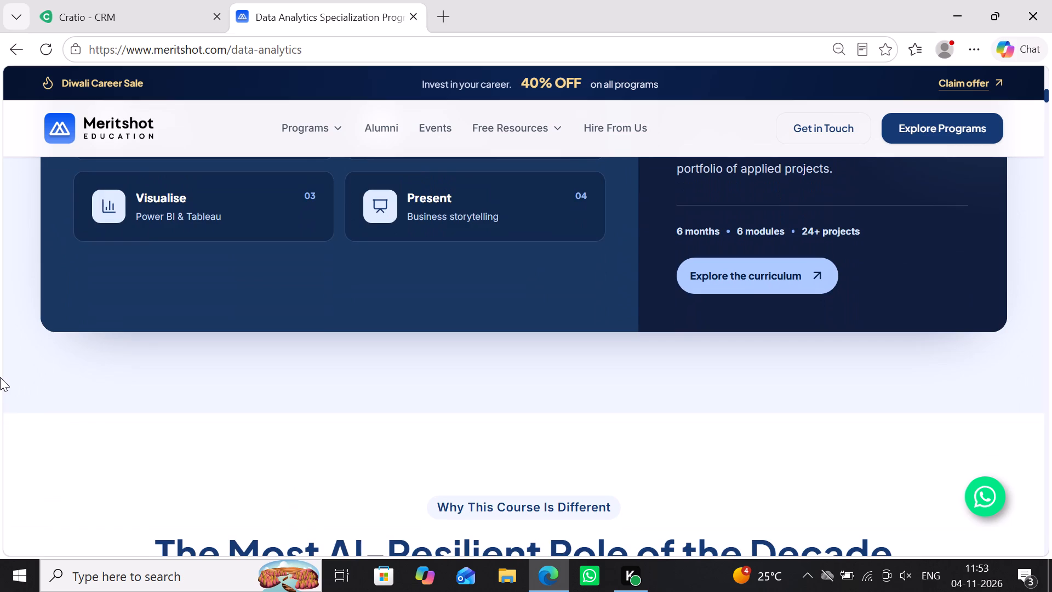
scroll(0, 377, down, 18)
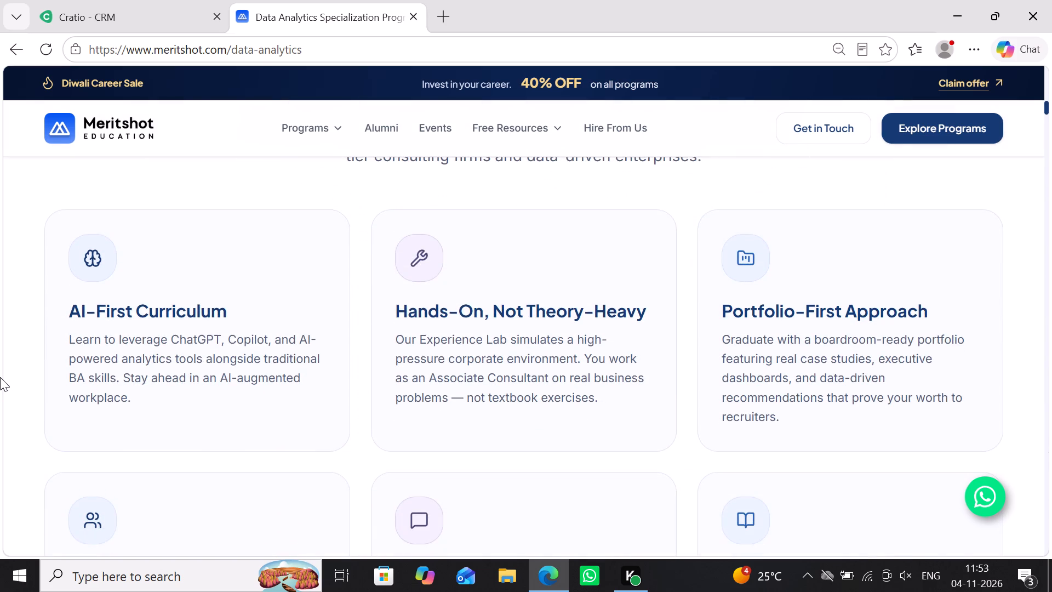
scroll(0, 377, down, 3)
click(0, 377)
scroll(0, 377, down, 1)
click(0, 377)
scroll(0, 377, down, 3)
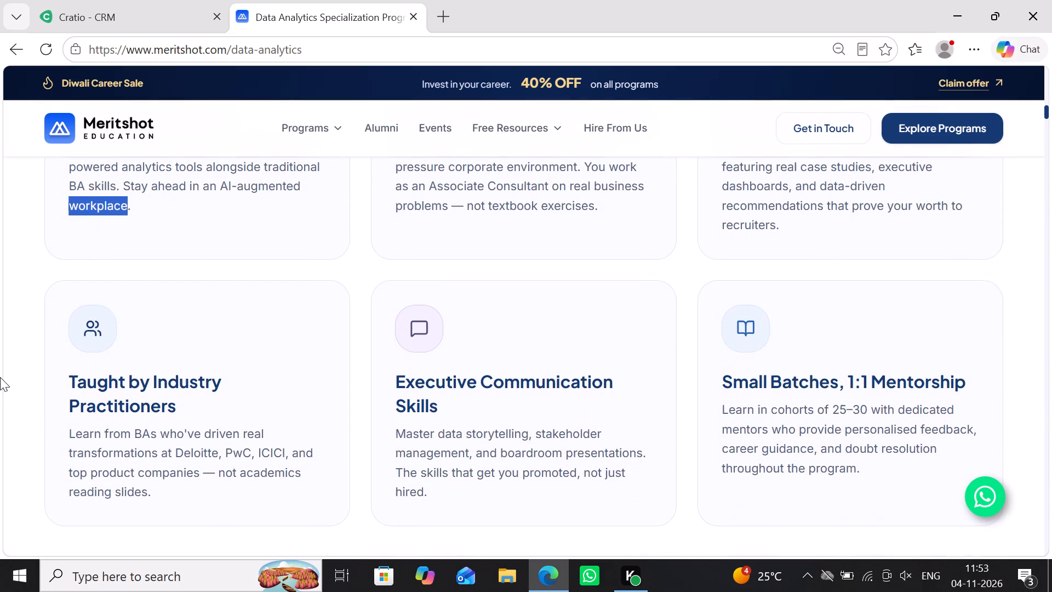
click(0, 377)
scroll(0, 377, up, 6)
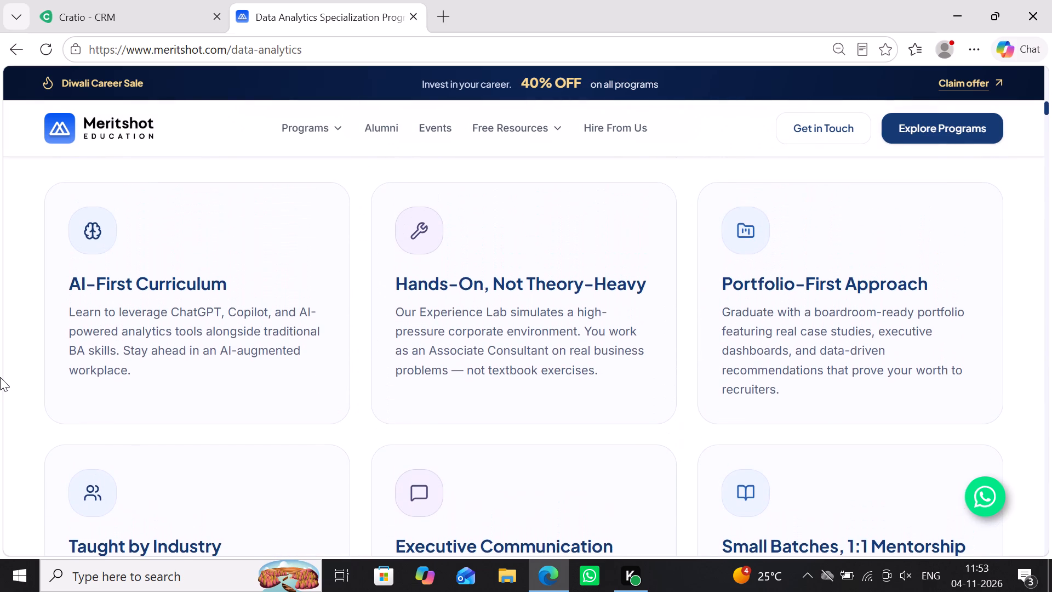
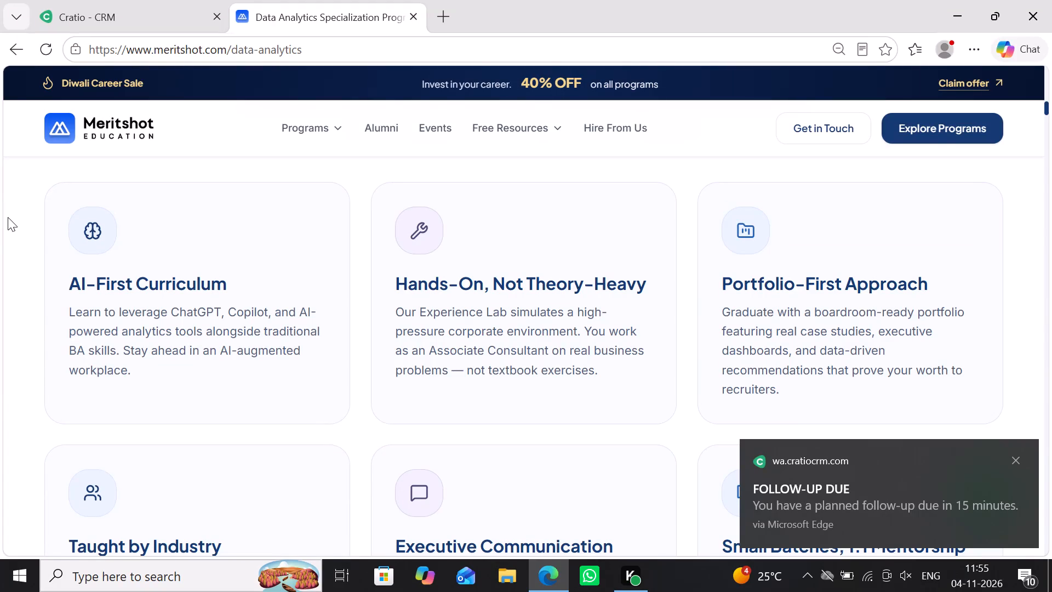
Continue reading the Data Analytics program page, examining the course feature cards and the career guidance enquiry section.
scroll(12, 251, down, 3)
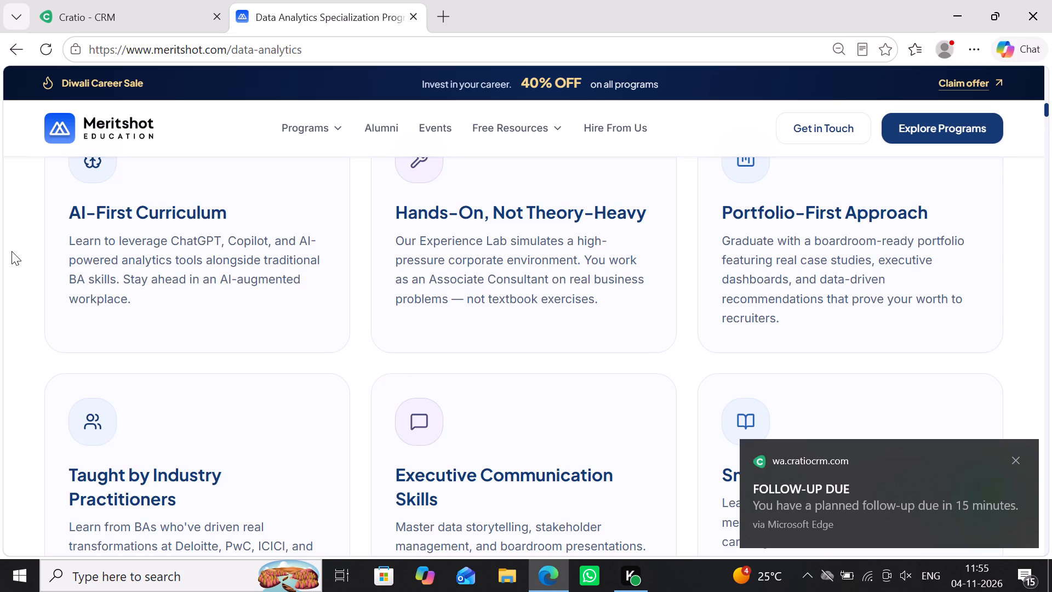
scroll(12, 251, down, 8)
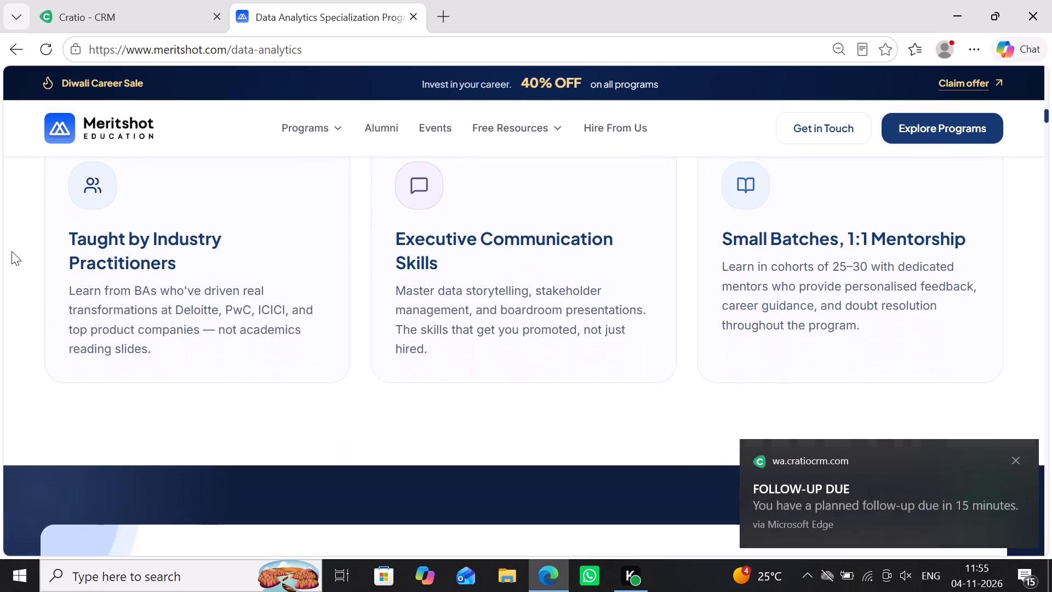
scroll(12, 251, down, 13)
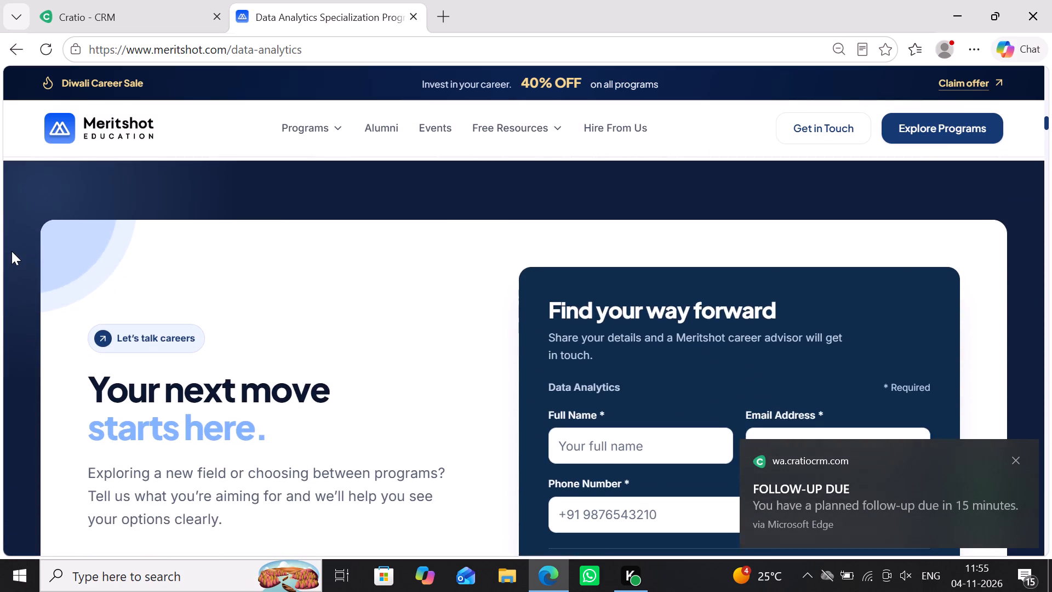
scroll(12, 251, down, 11)
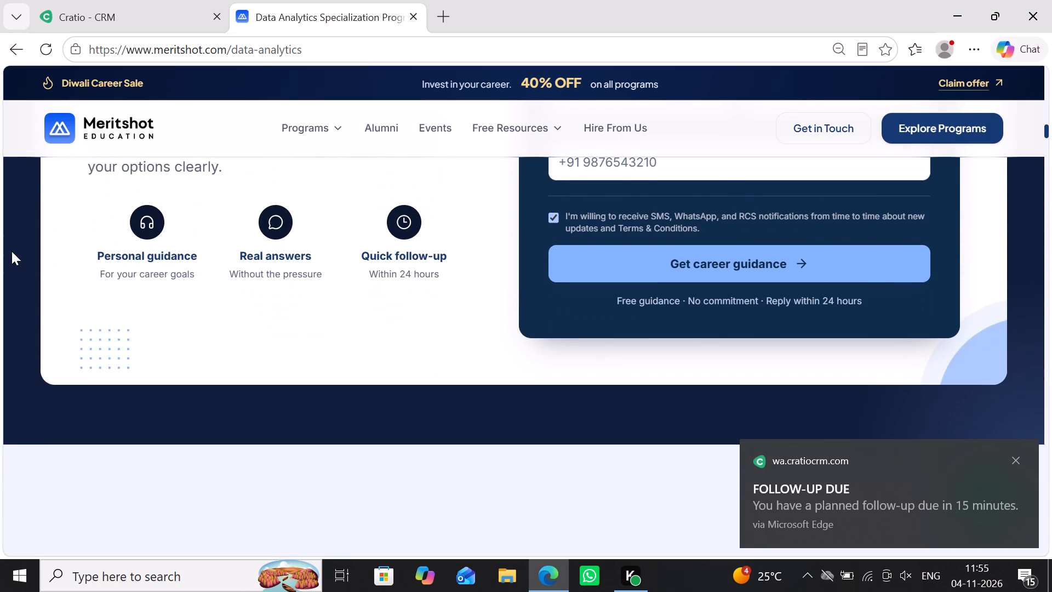
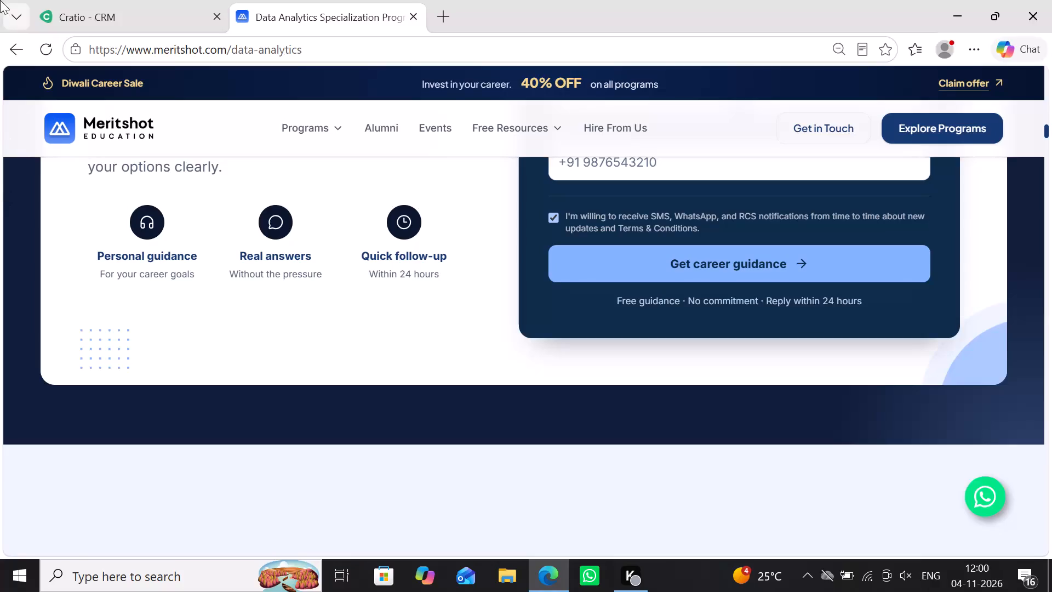
Return from the Data Analytics program page to the open lead record in Cratio CRM.
click(144, 0)
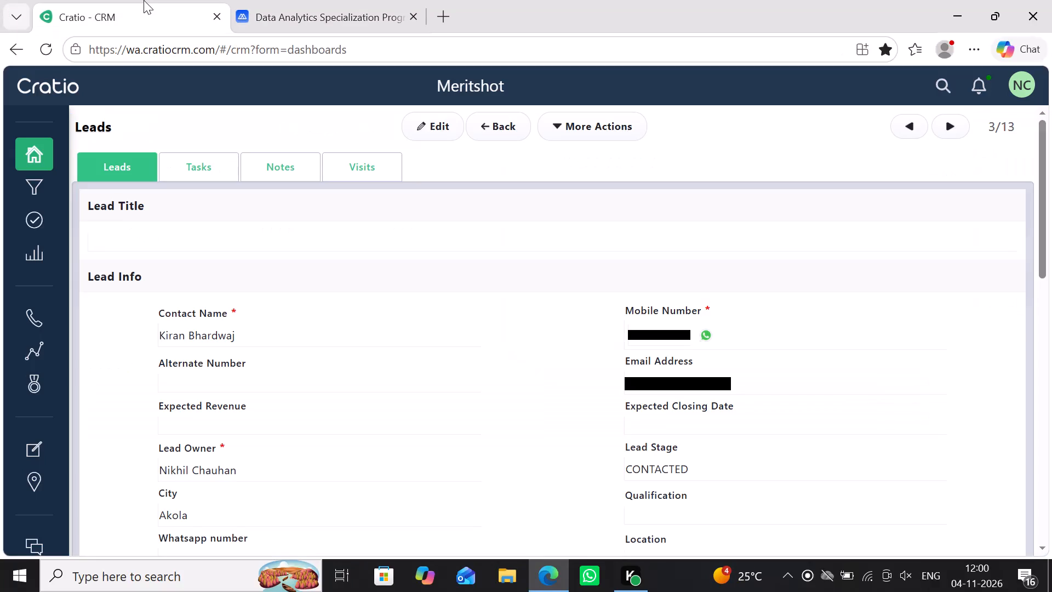
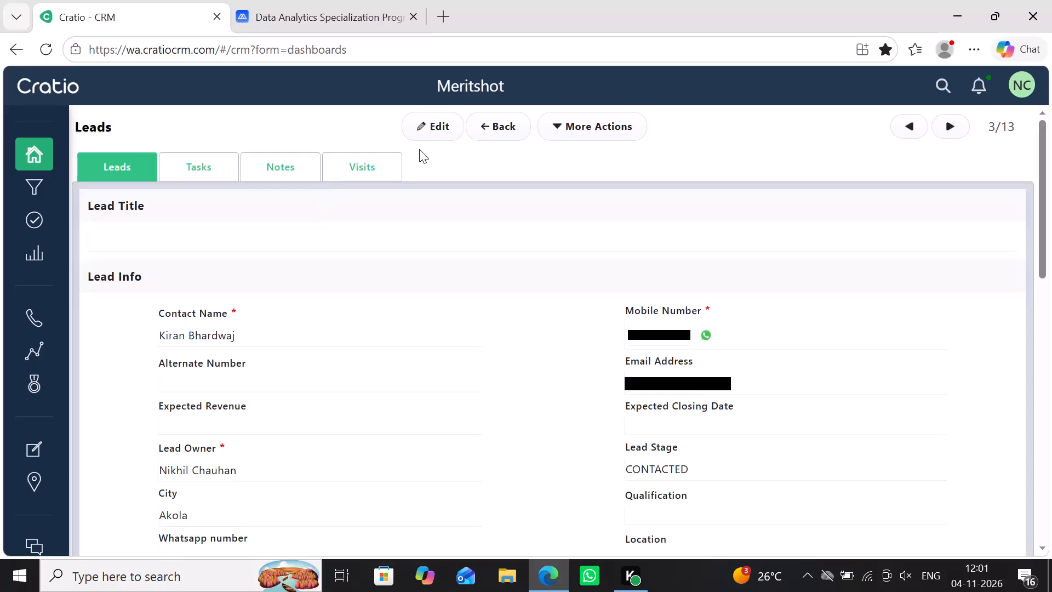
Open the contacted lead's record for editing.
click(441, 135)
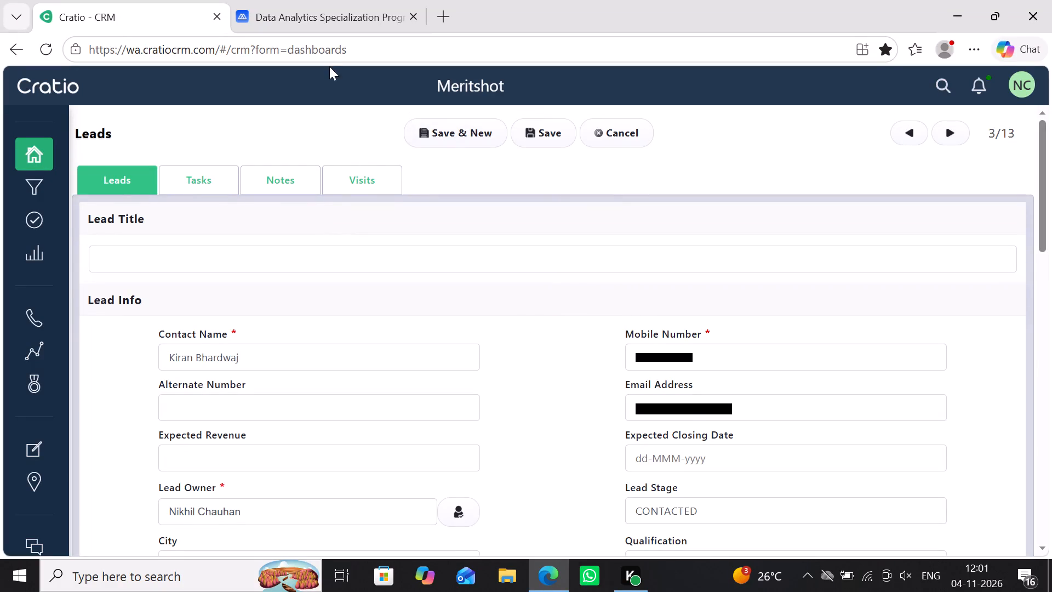
Switch to the Meritshot Data Analytics page and examine the program overview, projects, career paths and curriculum section.
click(348, 0)
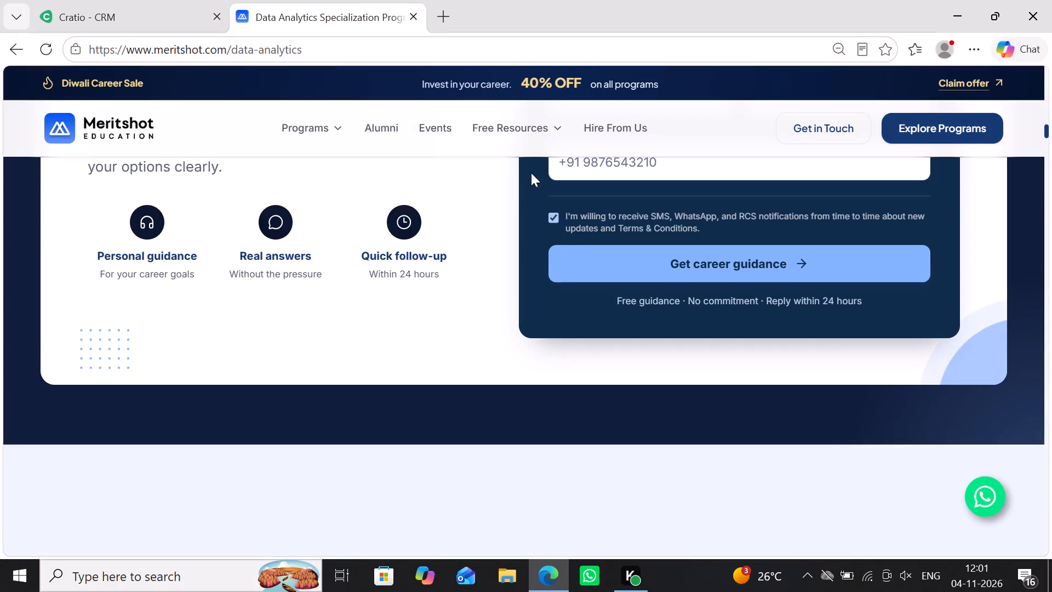
scroll(531, 173, up, 8)
scroll(531, 173, up, 20)
scroll(531, 173, up, 20)
scroll(531, 173, up, 20)
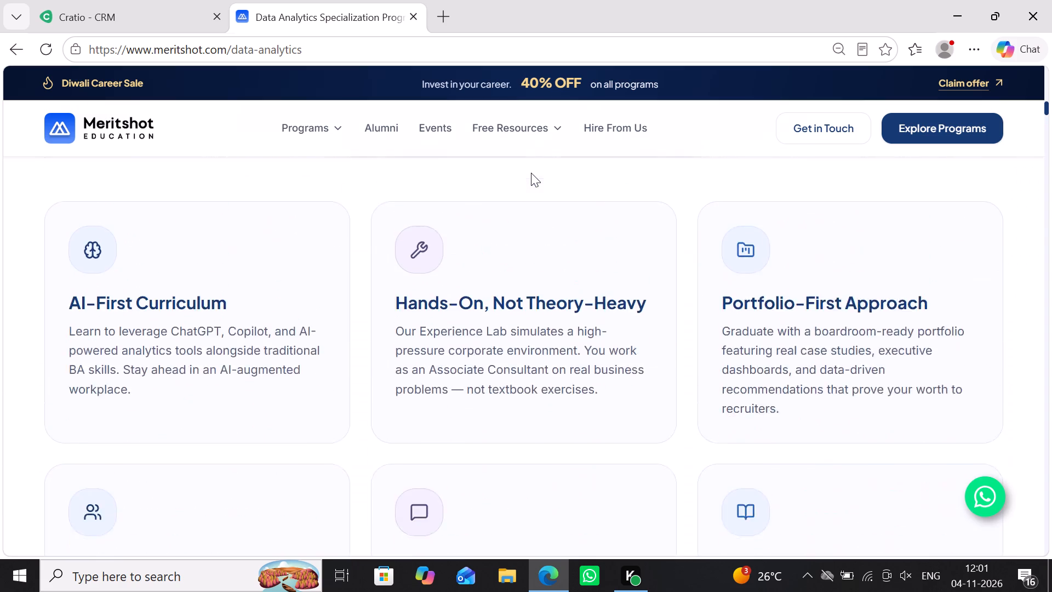
scroll(531, 173, up, 20)
scroll(531, 173, up, 20)
scroll(531, 173, up, 20)
scroll(531, 173, down, 11)
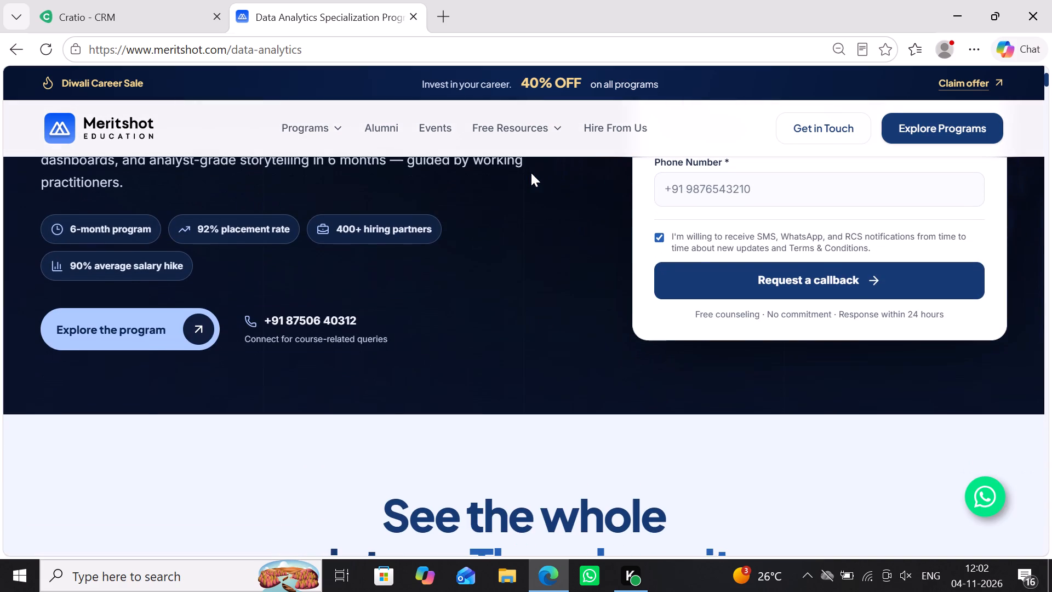
scroll(512, 268, up, 1)
scroll(512, 268, down, 3)
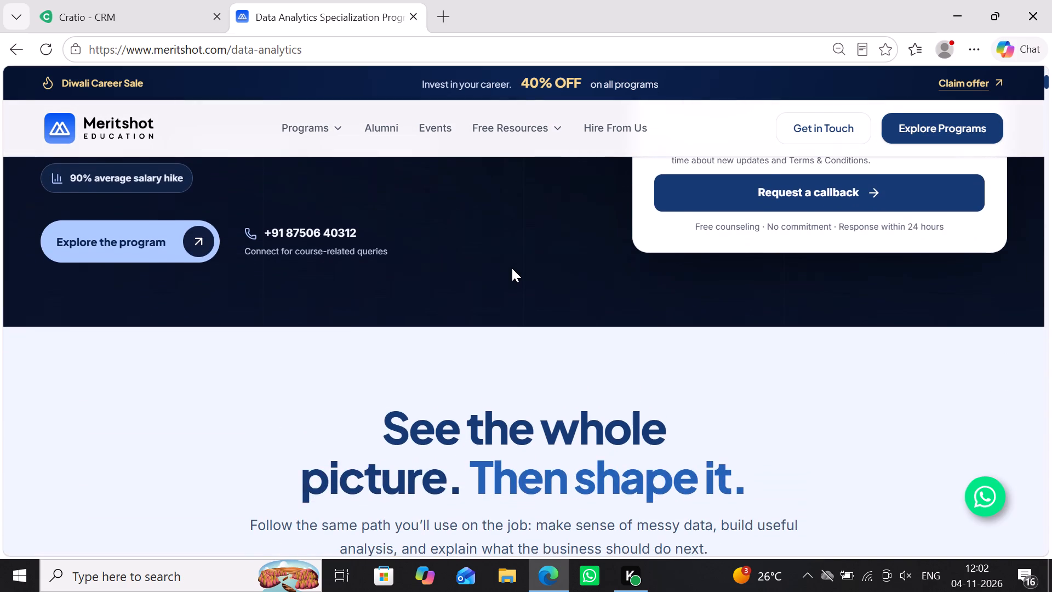
scroll(512, 268, left, 3)
click(199, 248)
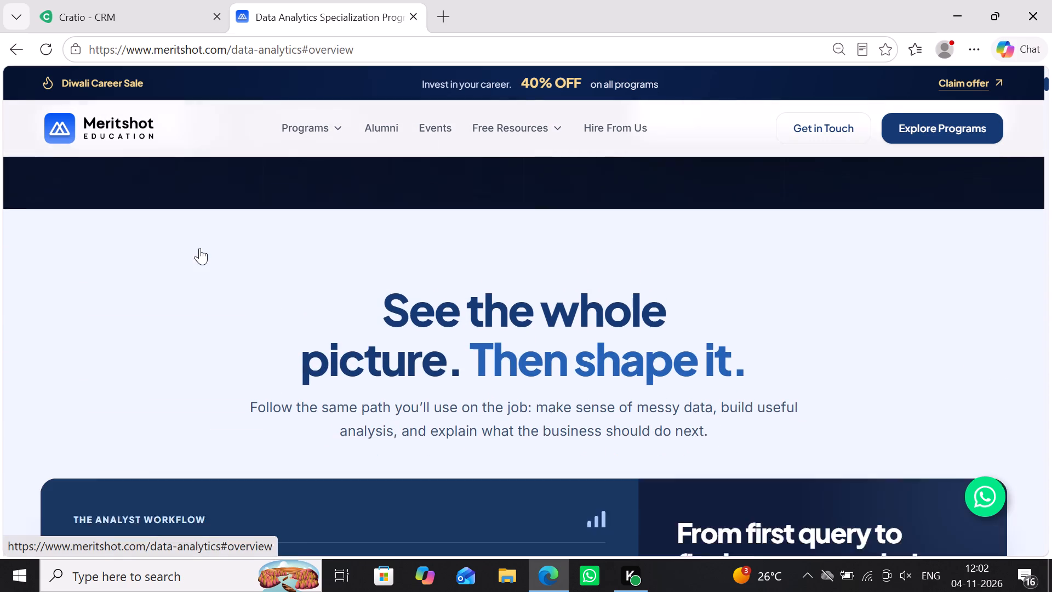
scroll(510, 287, down, 20)
scroll(510, 287, down, 20)
scroll(510, 287, down, 20)
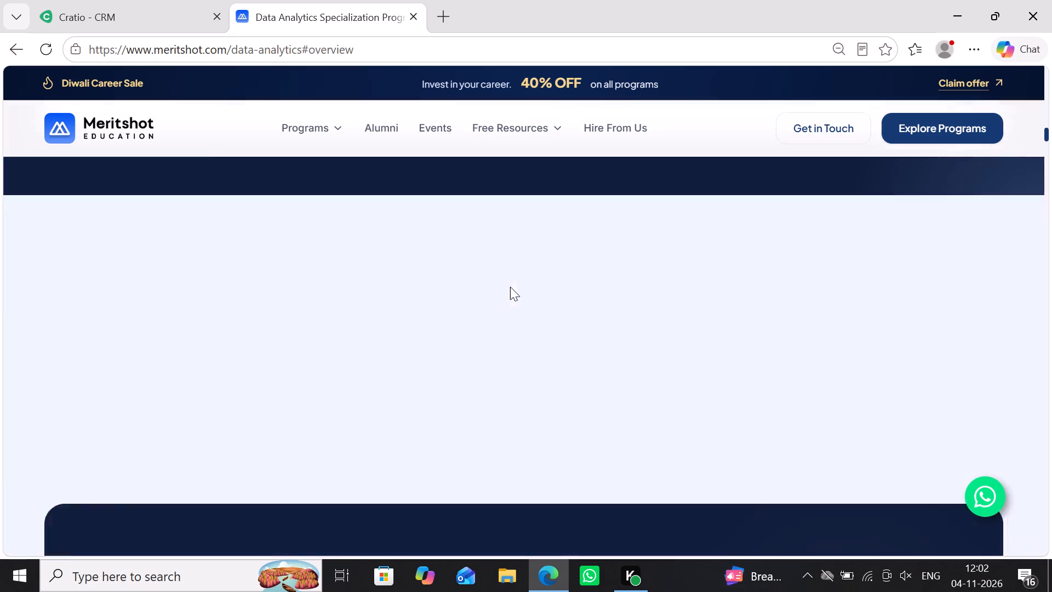
scroll(510, 287, down, 20)
scroll(510, 287, down, 20)
scroll(510, 287, down, 20)
scroll(510, 287, up, 20)
scroll(510, 287, up, 8)
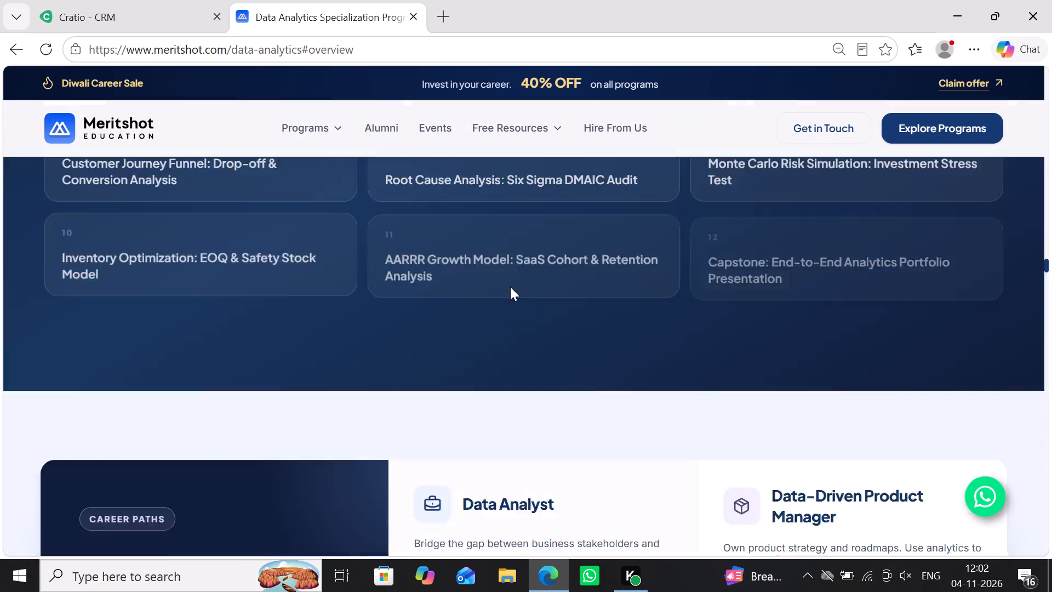
scroll(510, 287, up, 20)
scroll(510, 287, up, 20)
scroll(510, 287, up, 20)
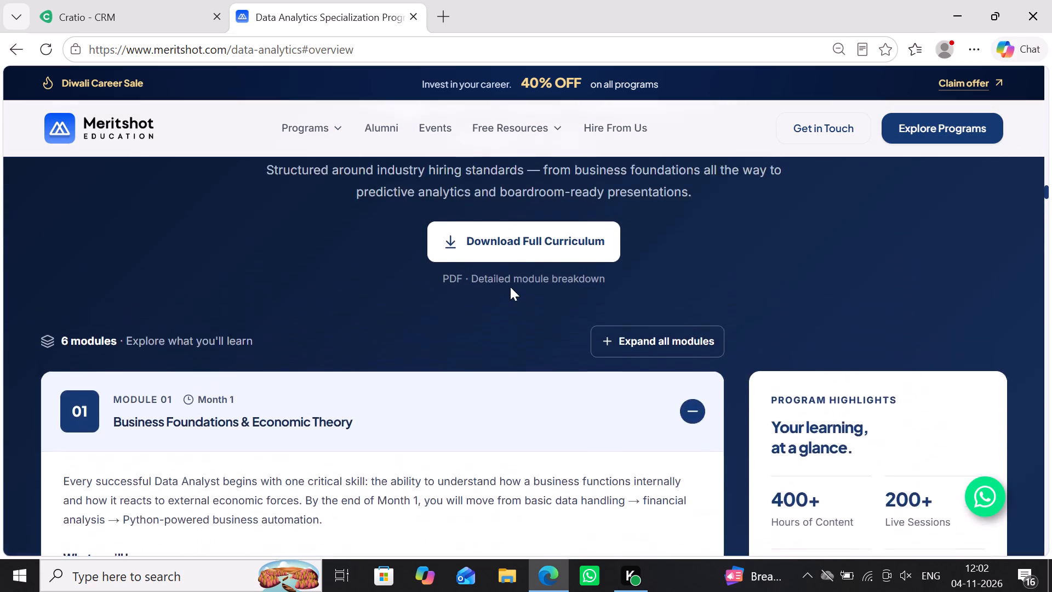
scroll(510, 287, up, 19)
scroll(510, 287, down, 9)
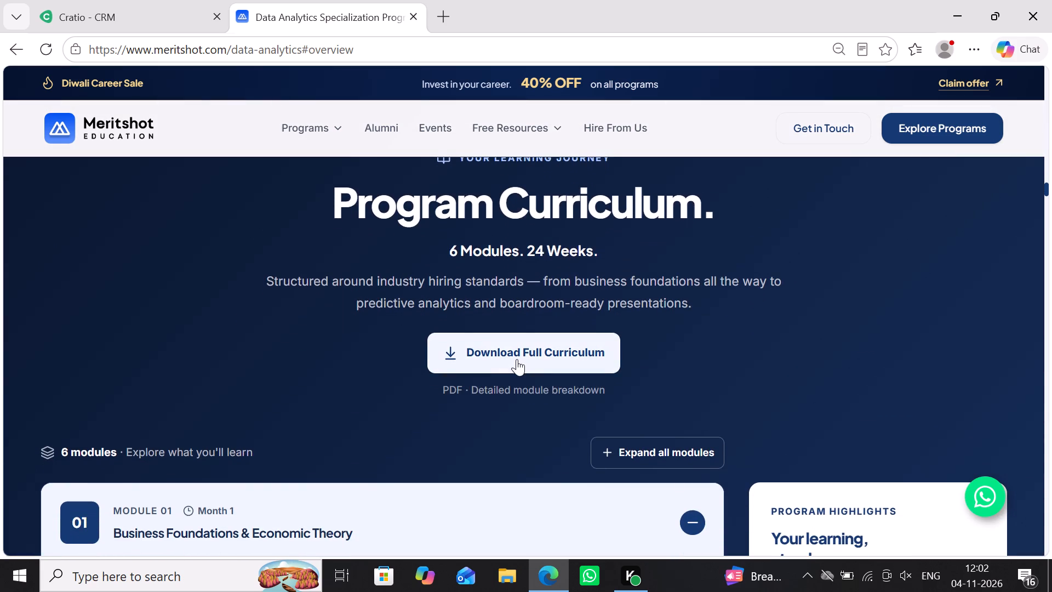
Request the full Data Analytics curriculum, submitting the consultation form with the last-used saved contact details.
click(517, 359)
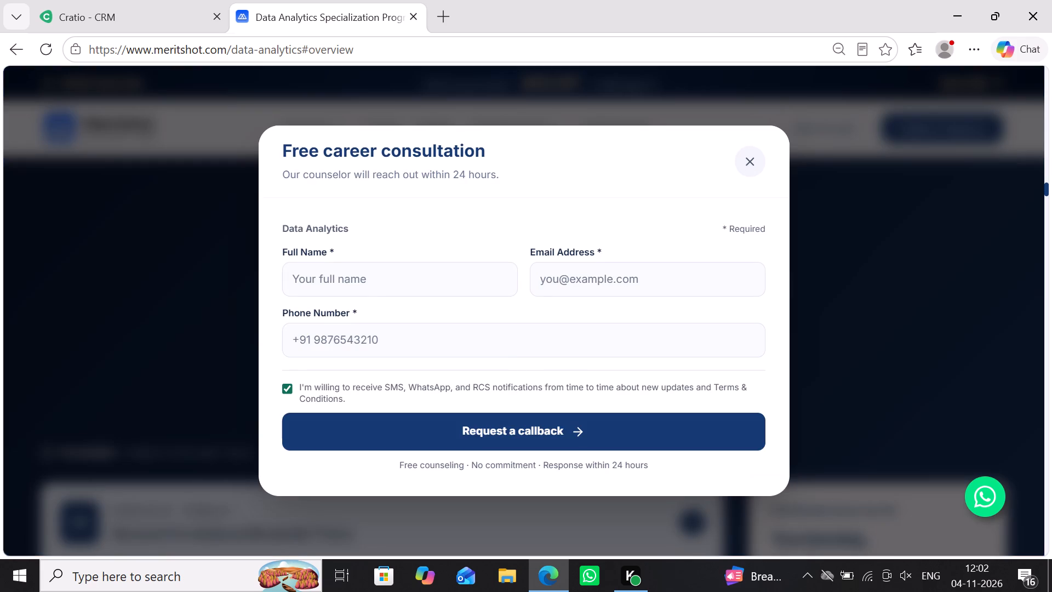
click(362, 271)
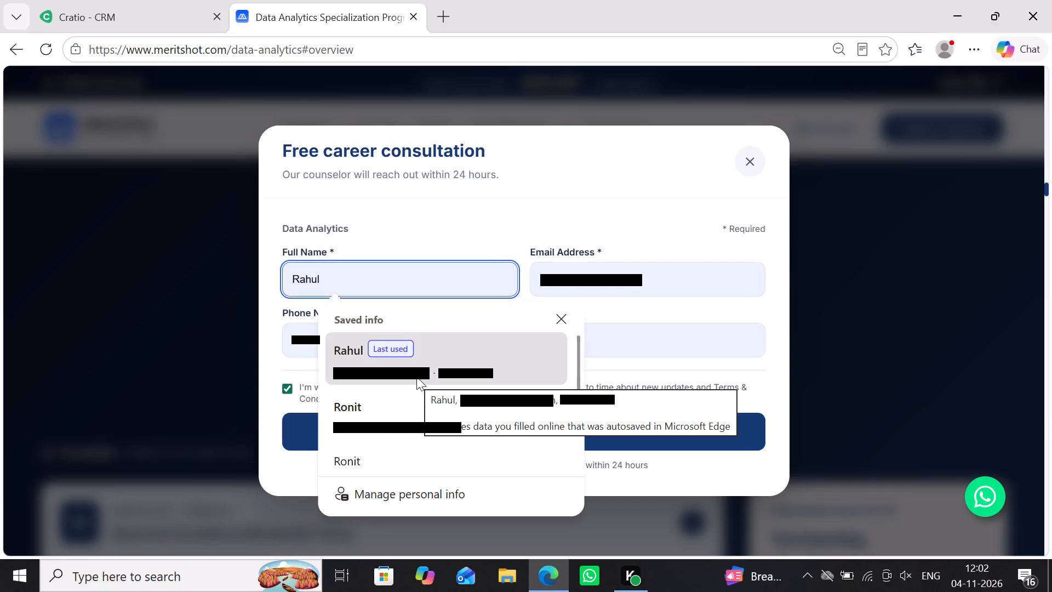
click(416, 377)
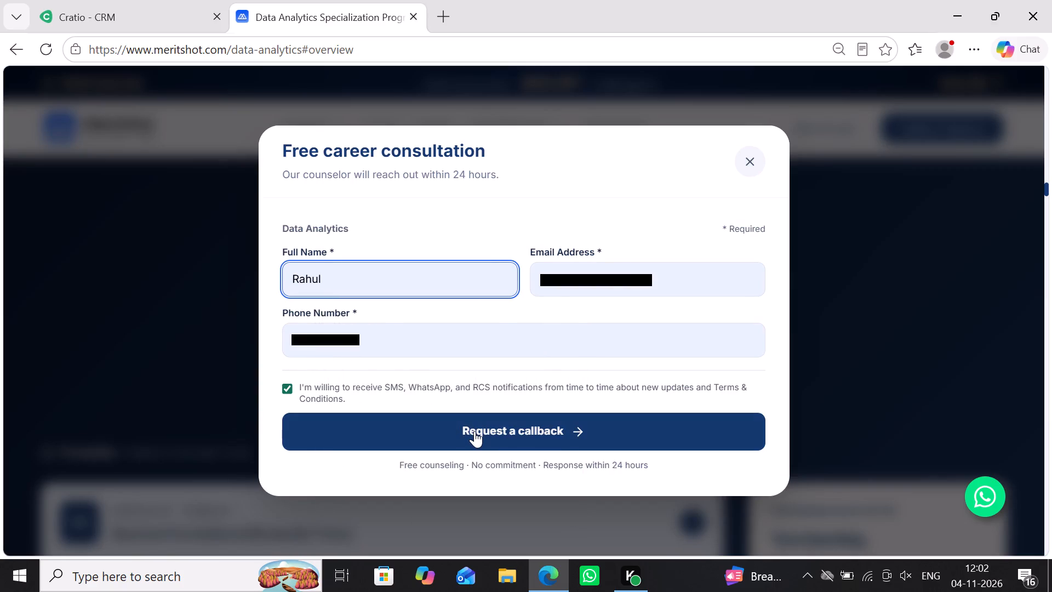
click(477, 429)
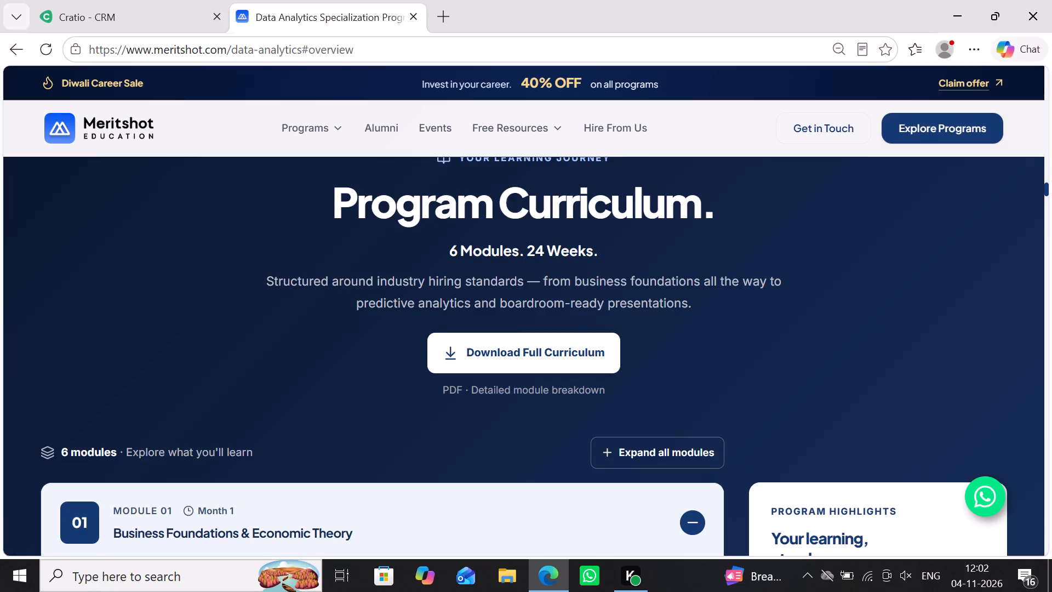
scroll(595, 366, down, 16)
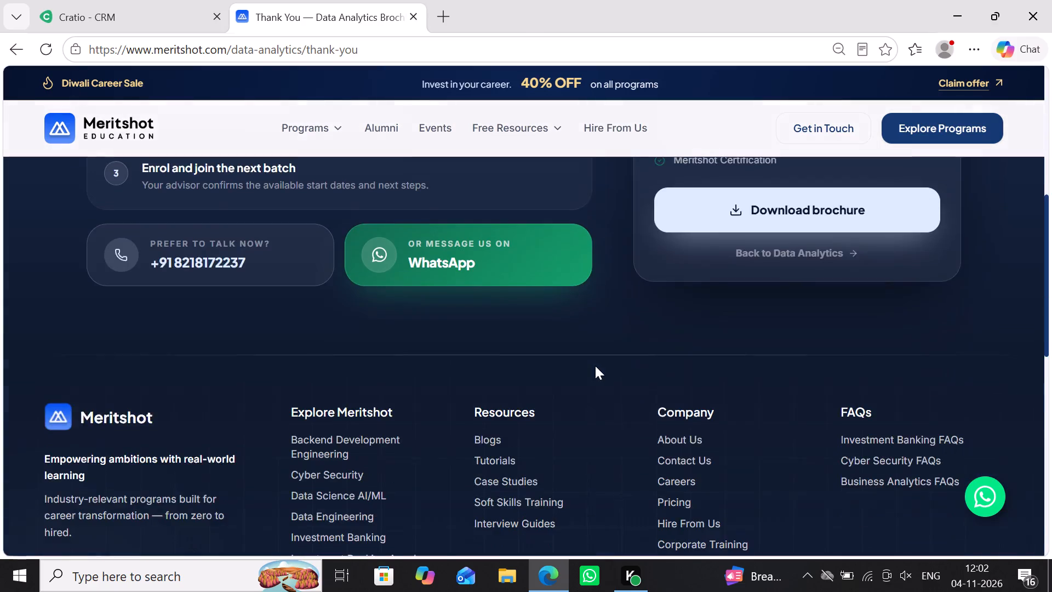
Download the Data Analytics program brochure from the Meritshot thank-you page.
scroll(595, 366, up, 3)
click(756, 266)
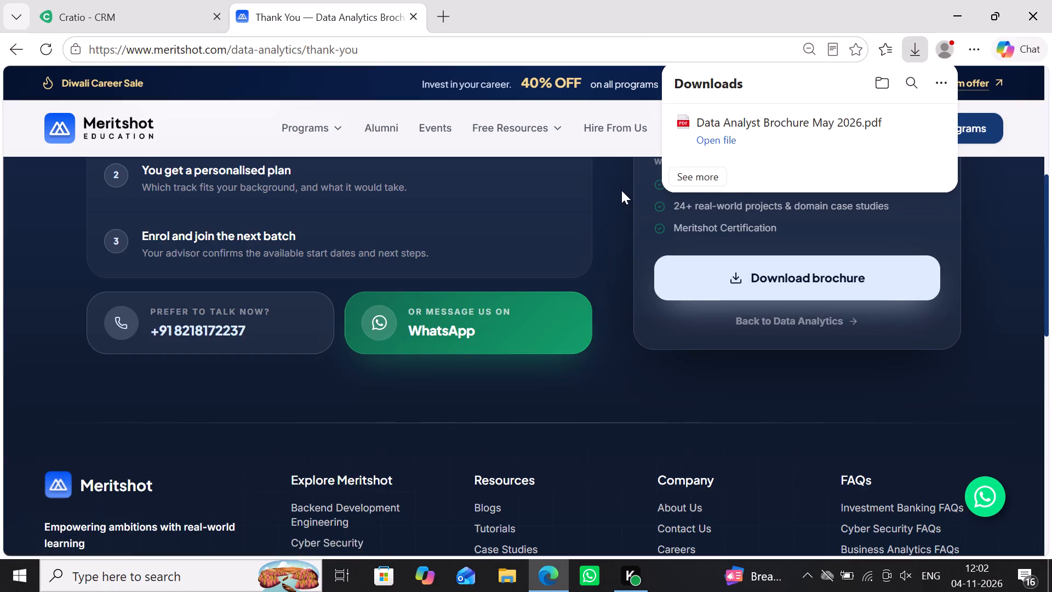
scroll(580, 296, up, 20)
scroll(580, 296, up, 20)
scroll(580, 296, up, 20)
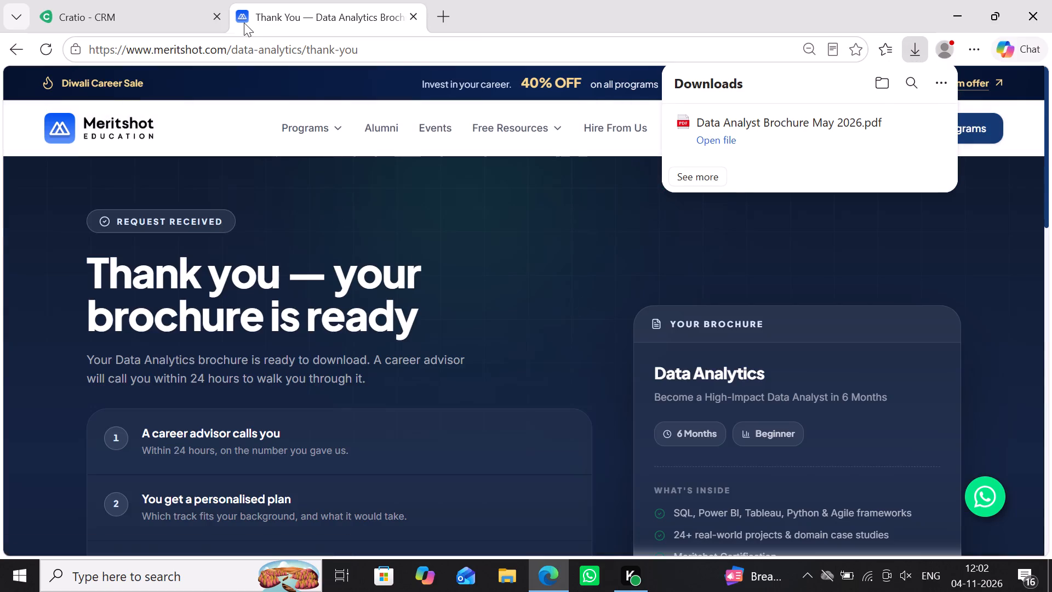
Copy the mobile number from the open lead record in Cratio CRM and switch to WhatsApp.
click(176, 0)
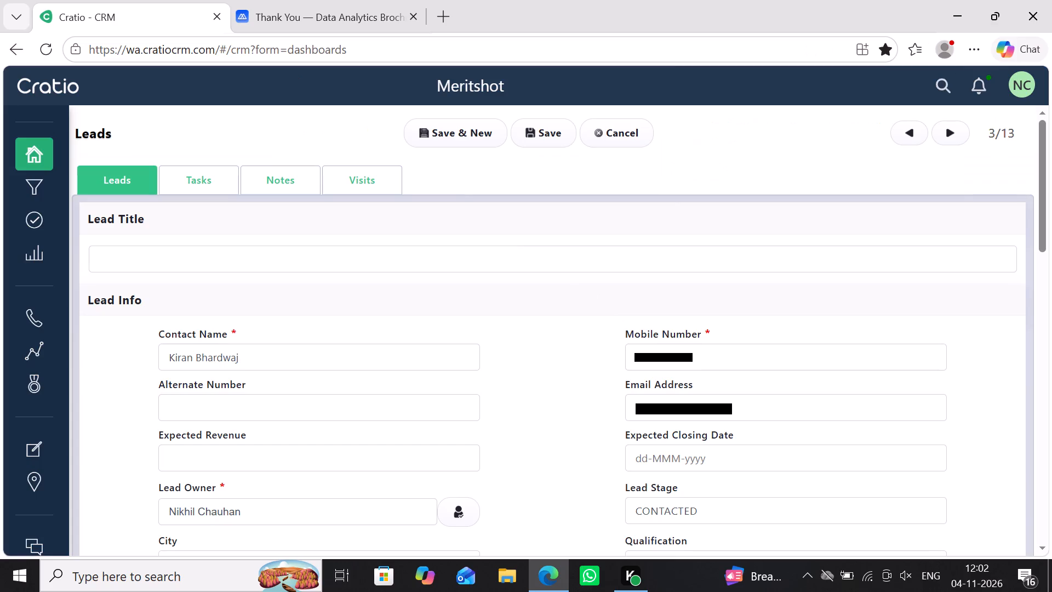
double_click(678, 351)
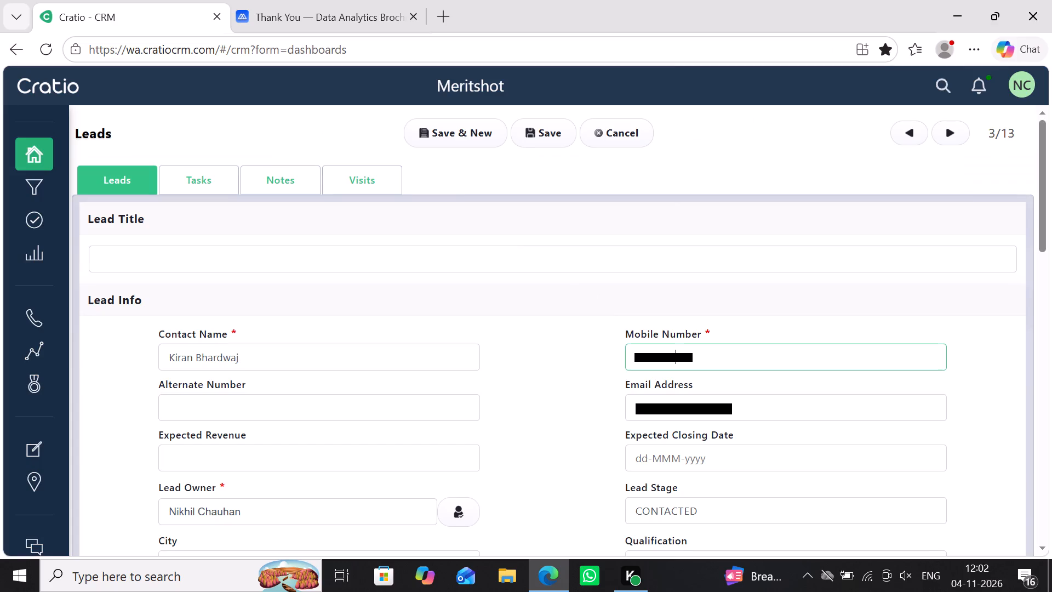
key(ctrl+c)
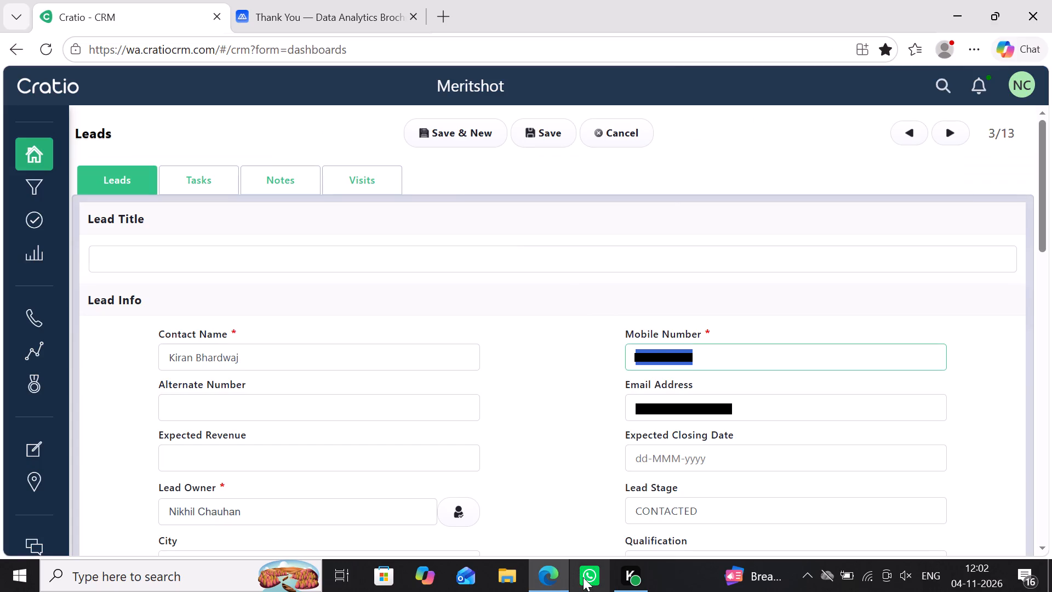
click(583, 577)
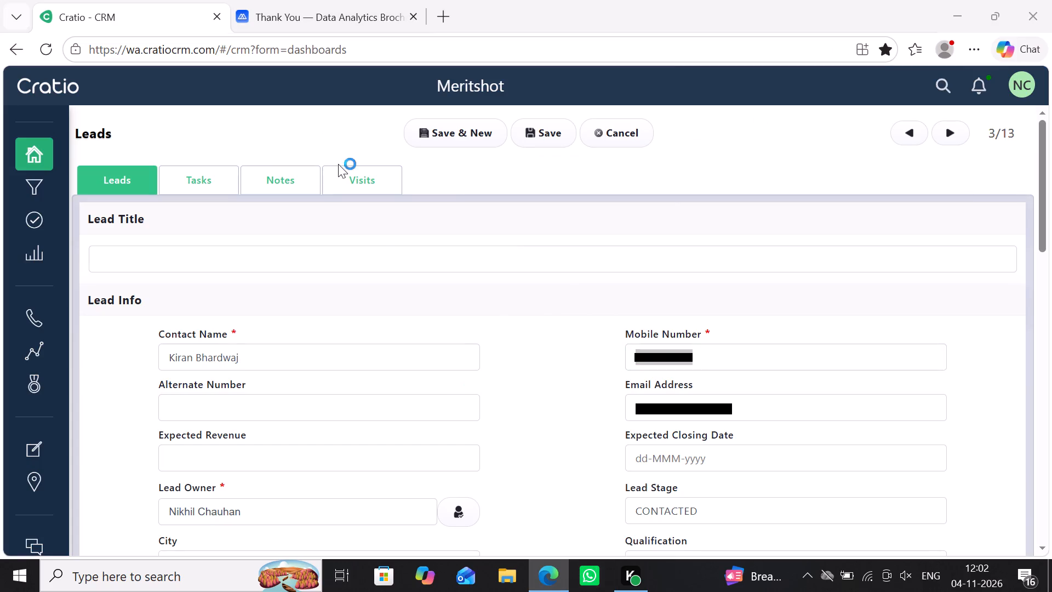
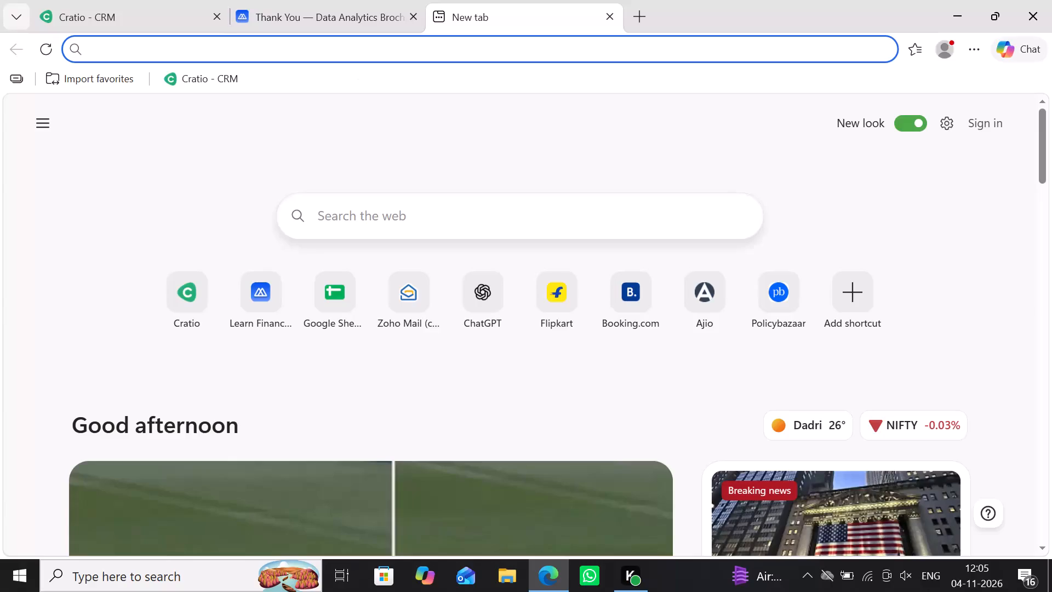
Look up the WhatsApp website by entering "wh" in the new browser tab.
click(360, 52)
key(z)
key(BackSpace)
key(BackSpace)
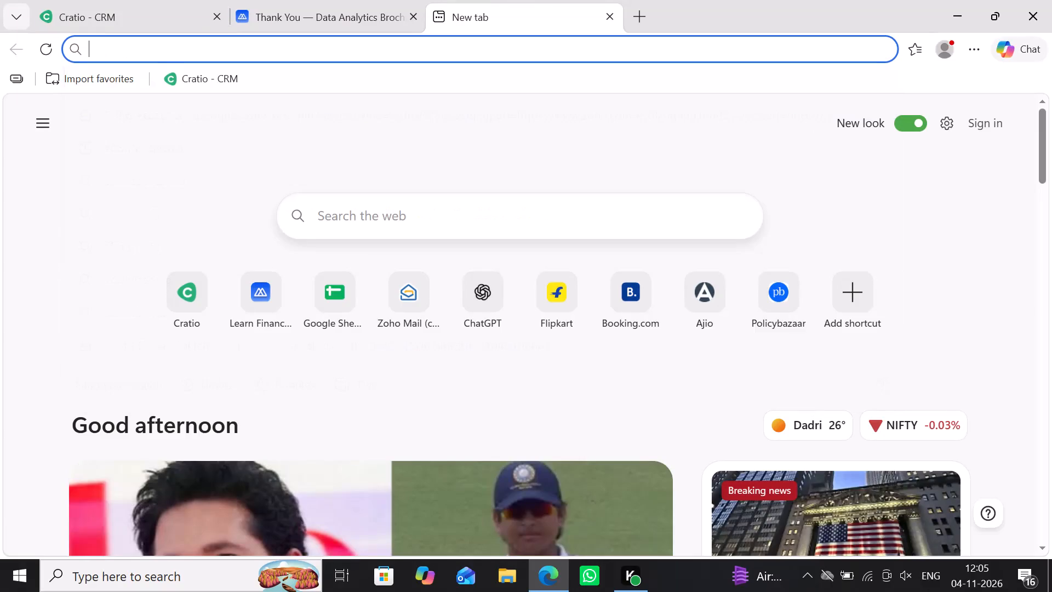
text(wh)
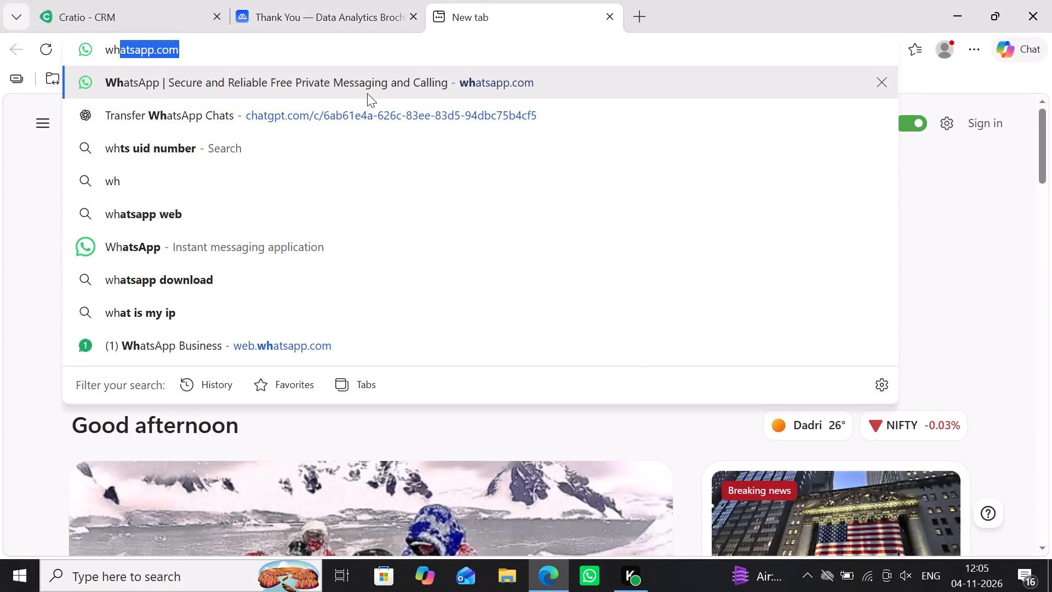
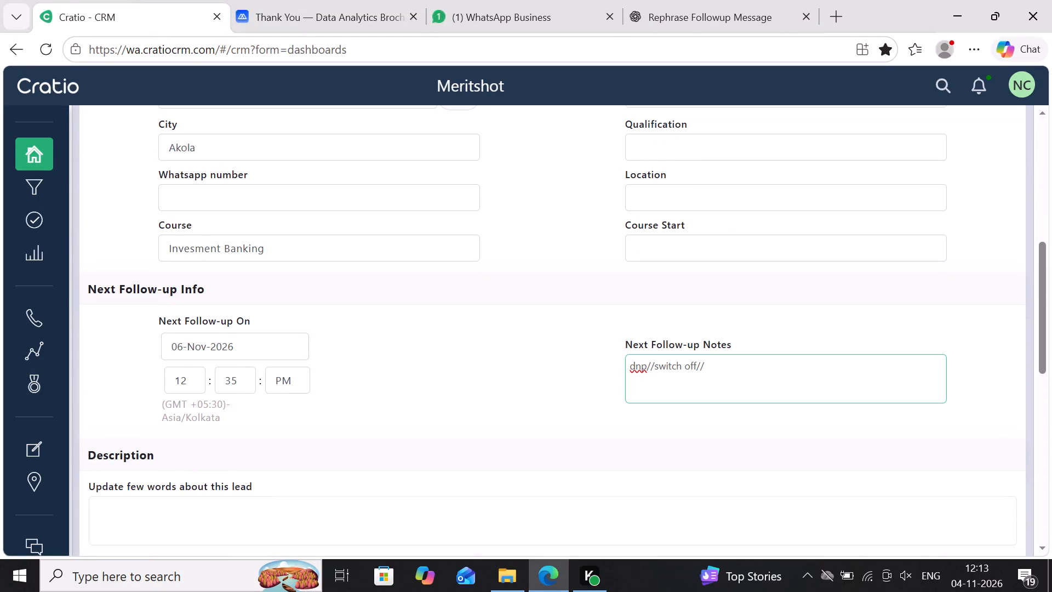
Append "did da program somewhere else//not got placed//dicey//80k" to the Akola Investment Banking lead's next follow-up notes.
text(did)
key(space)
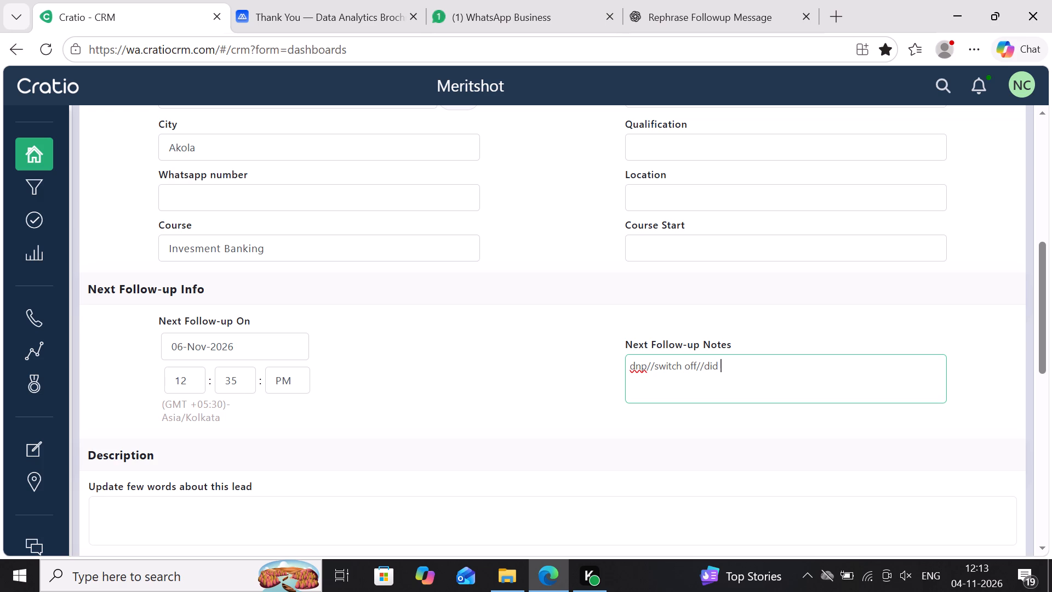
text(da)
key(space)
text(program somewherr)
key(BackSpace)
text(e)
key(space)
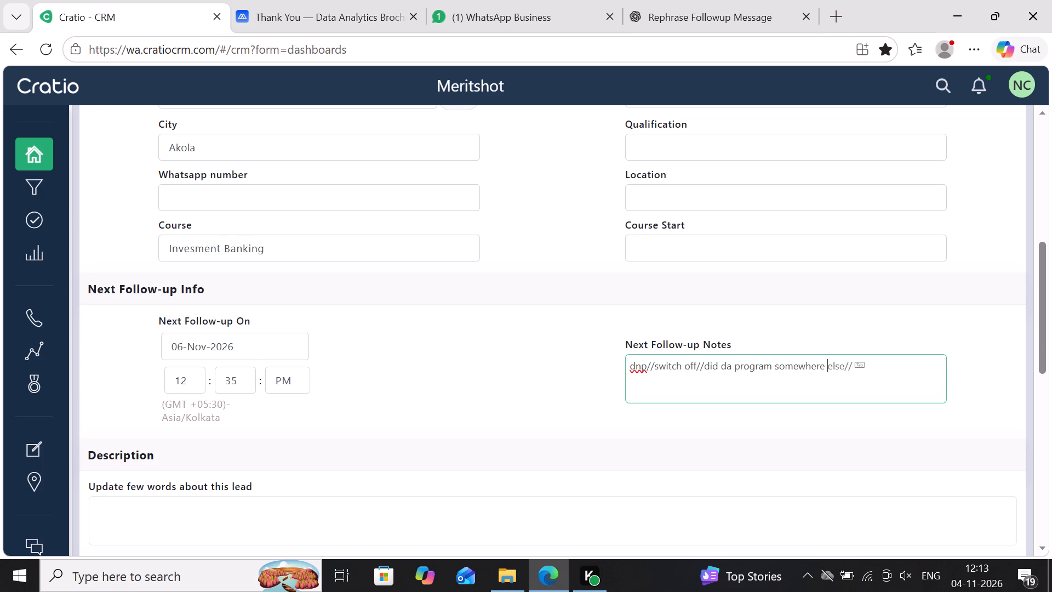
key(Tab)
text(no)
text(t got placed)
text(//)
text(dicey)
text(//)
key(BackSpace)
text(/80k)
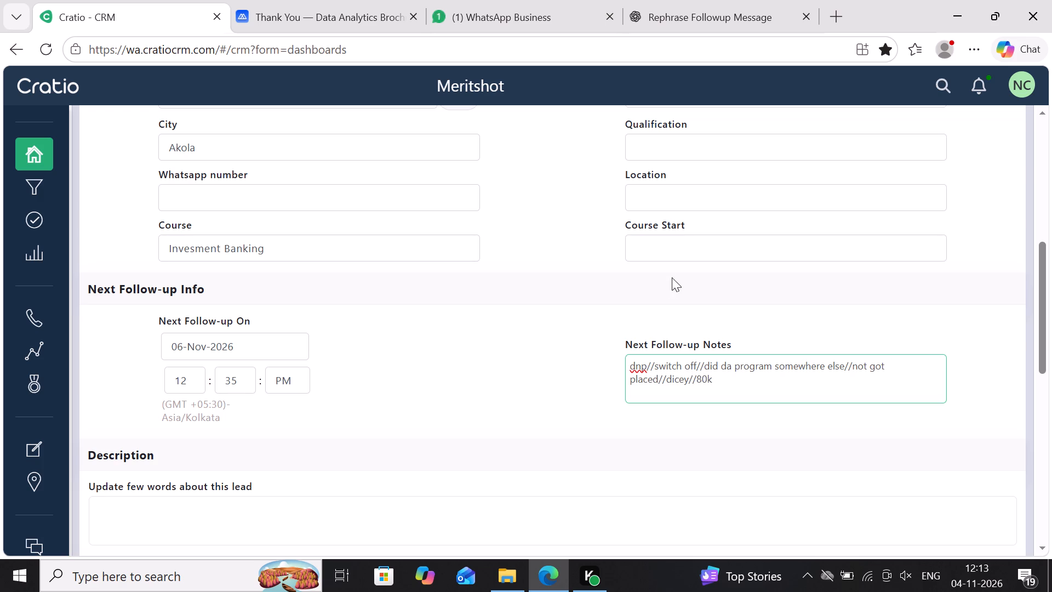
Change the lead's stage to FOLLOW UP, save the record and return to the contacted leads list.
scroll(510, 299, up, 1)
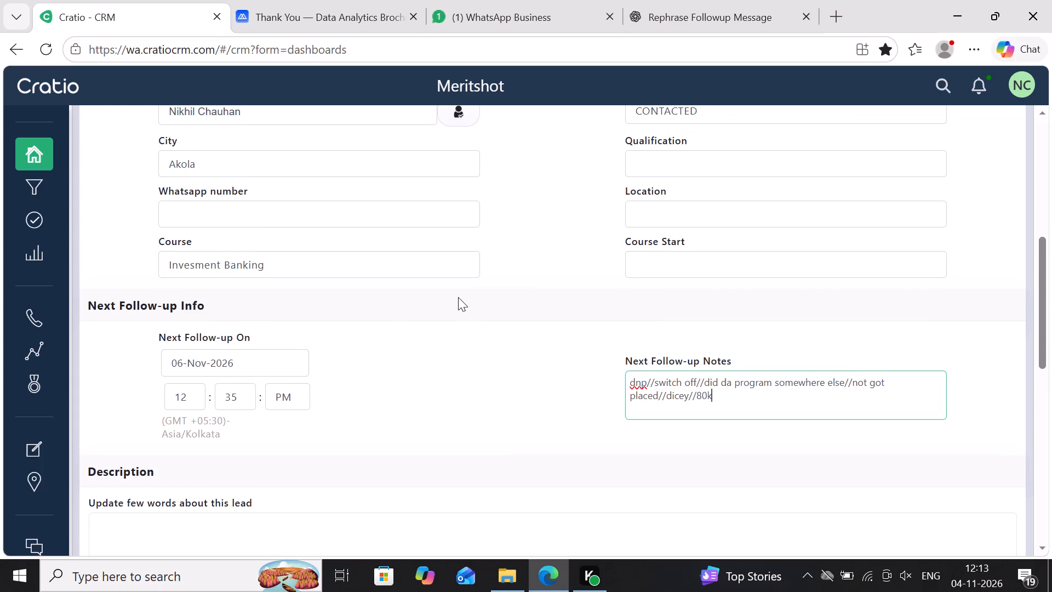
scroll(458, 297, up, 8)
click(684, 319)
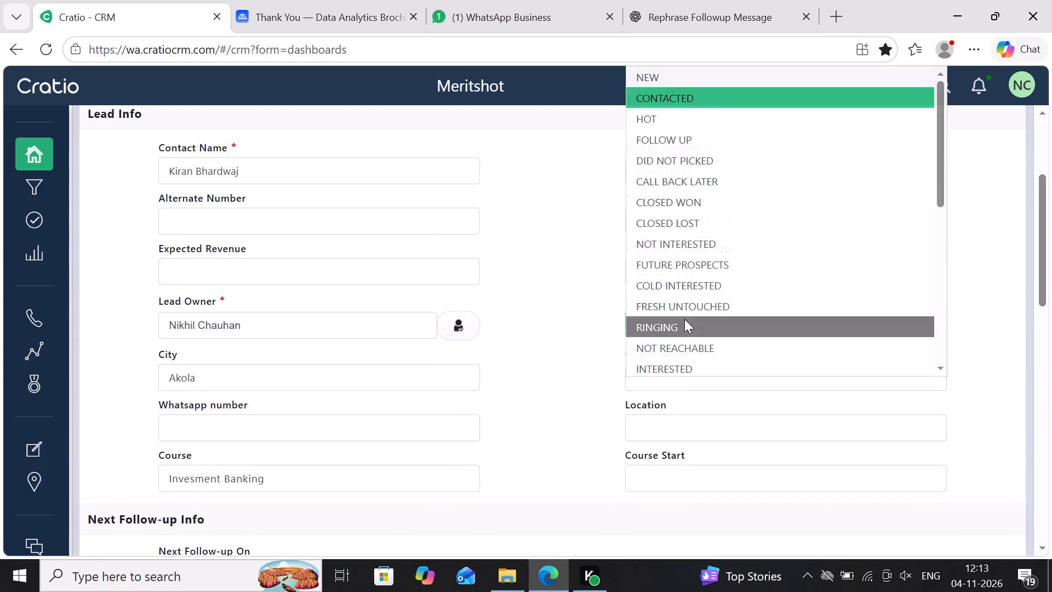
click(677, 143)
click(541, 292)
scroll(541, 294, up, 20)
scroll(541, 294, up, 8)
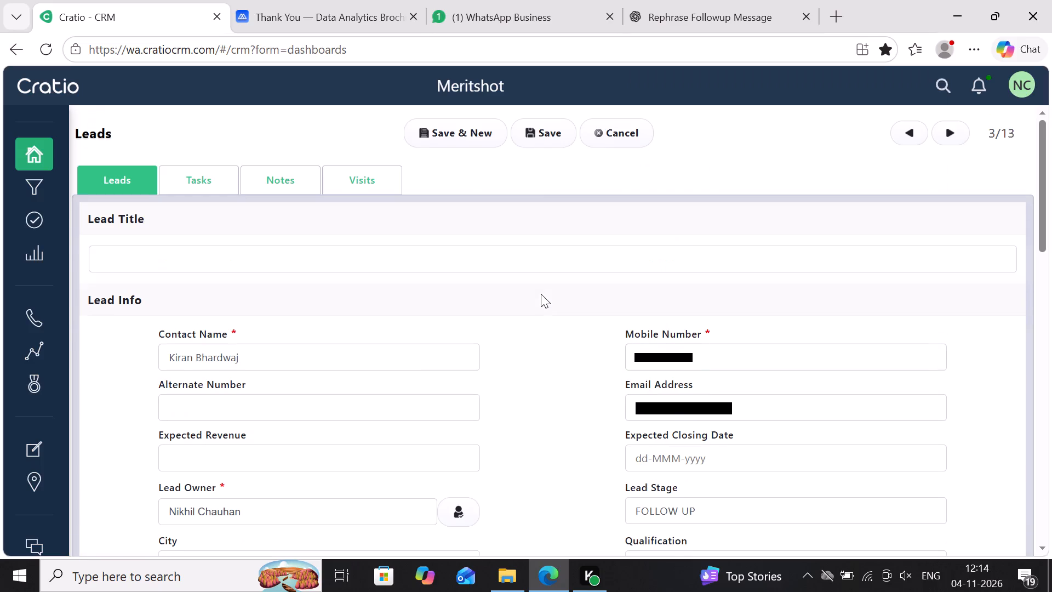
scroll(541, 294, up, 12)
click(547, 126)
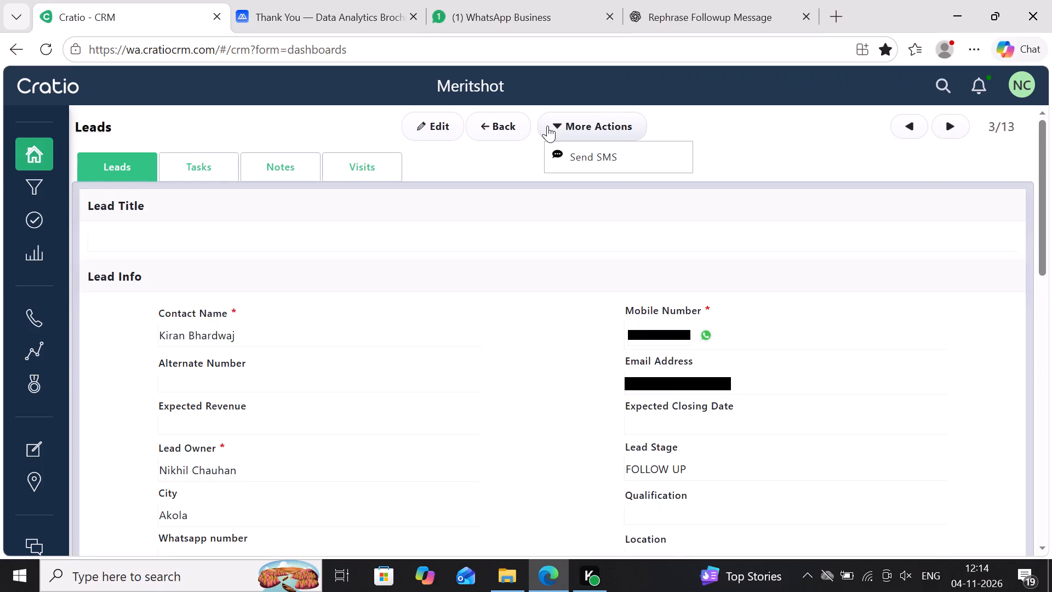
click(503, 130)
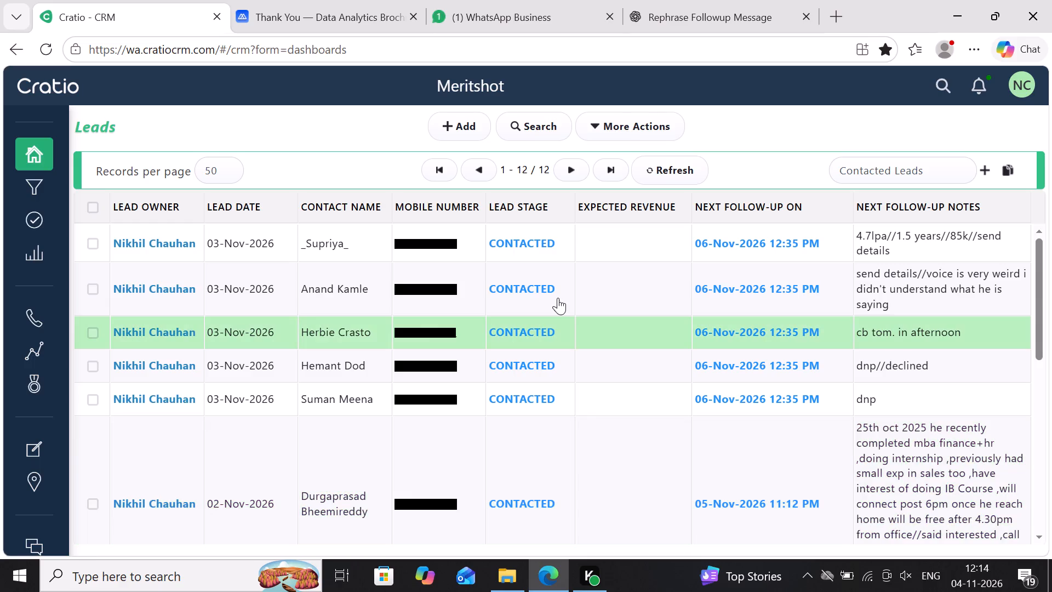
Open the CRM dashboard in a new browser tab and refresh its summary figures.
scroll(558, 298, up, 20)
scroll(558, 298, up, 20)
scroll(558, 298, up, 20)
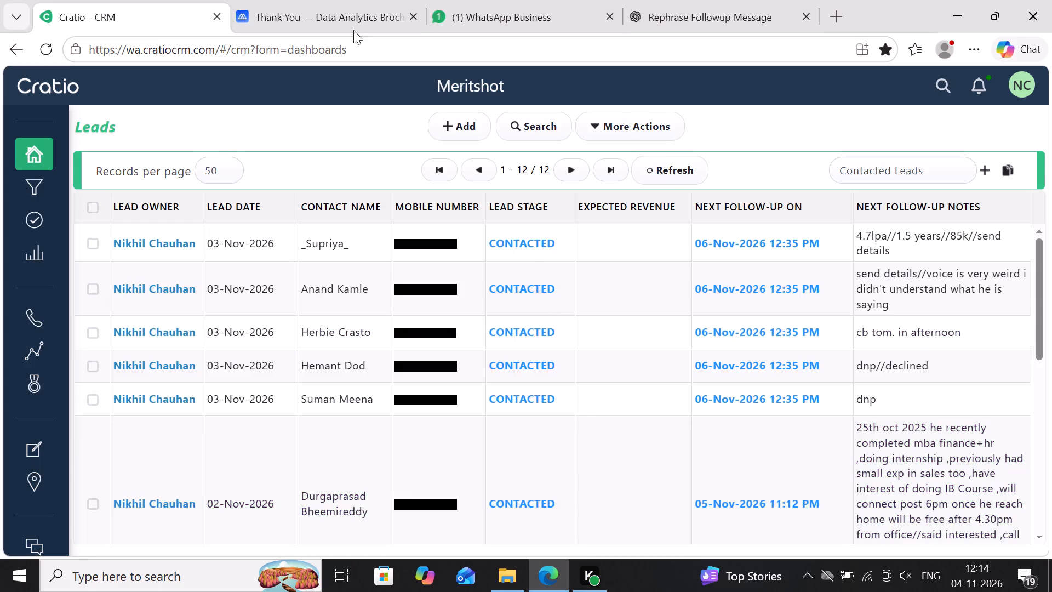
right_click(54, 150)
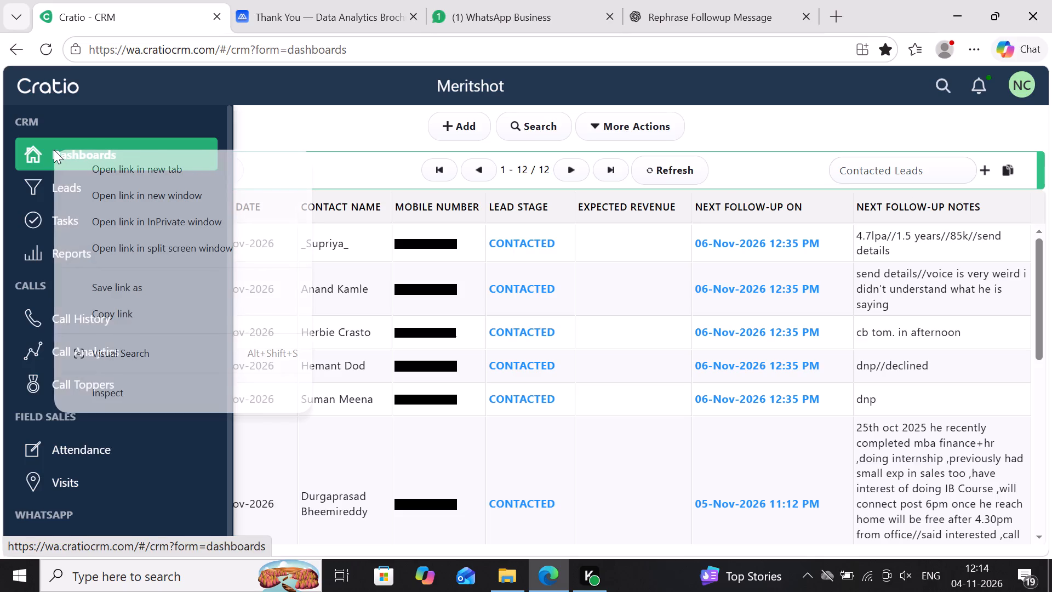
click(102, 169)
click(285, 0)
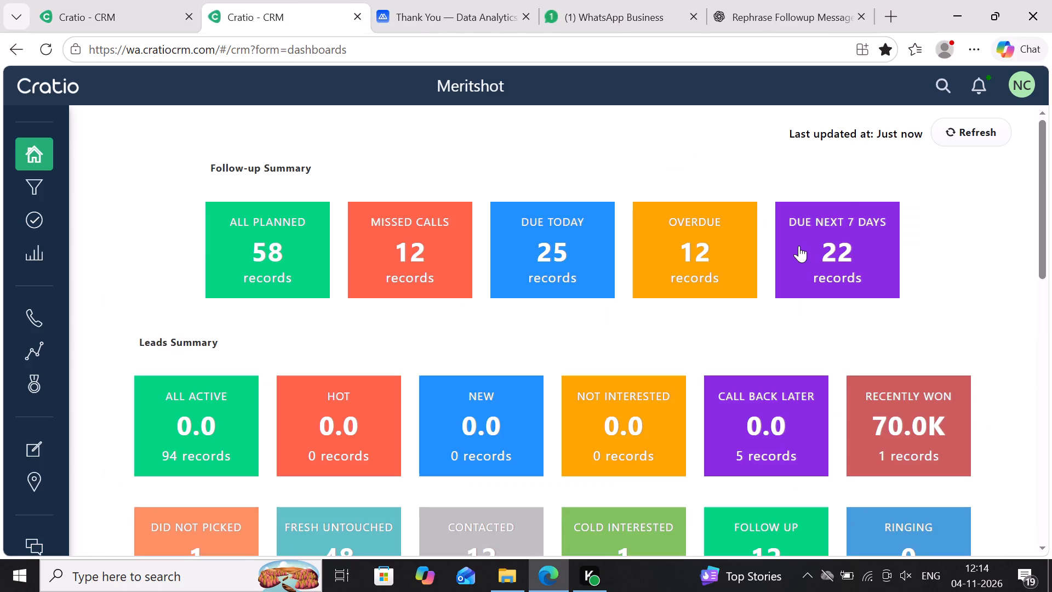
click(976, 126)
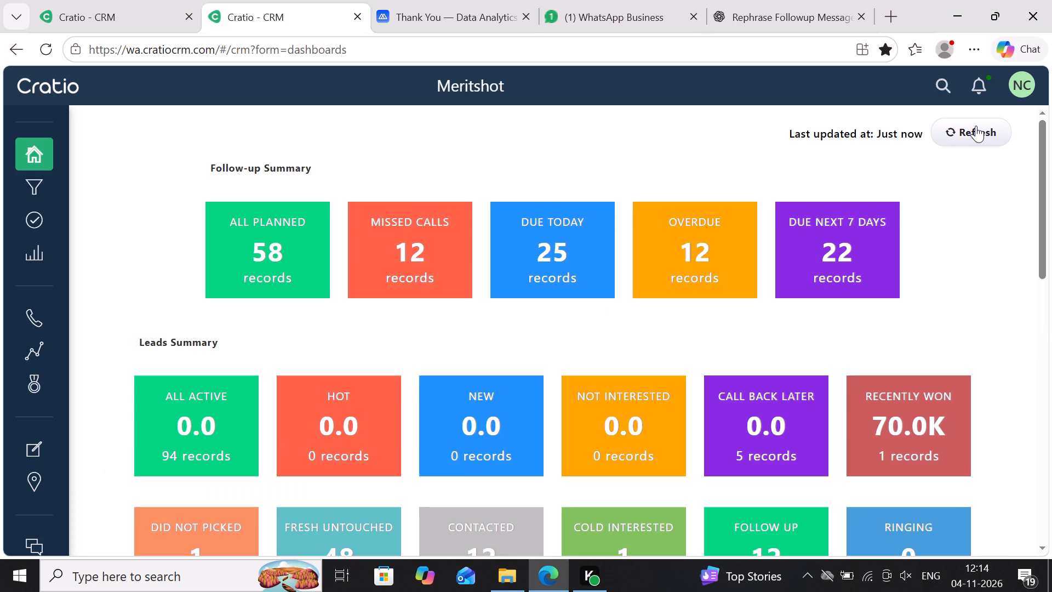
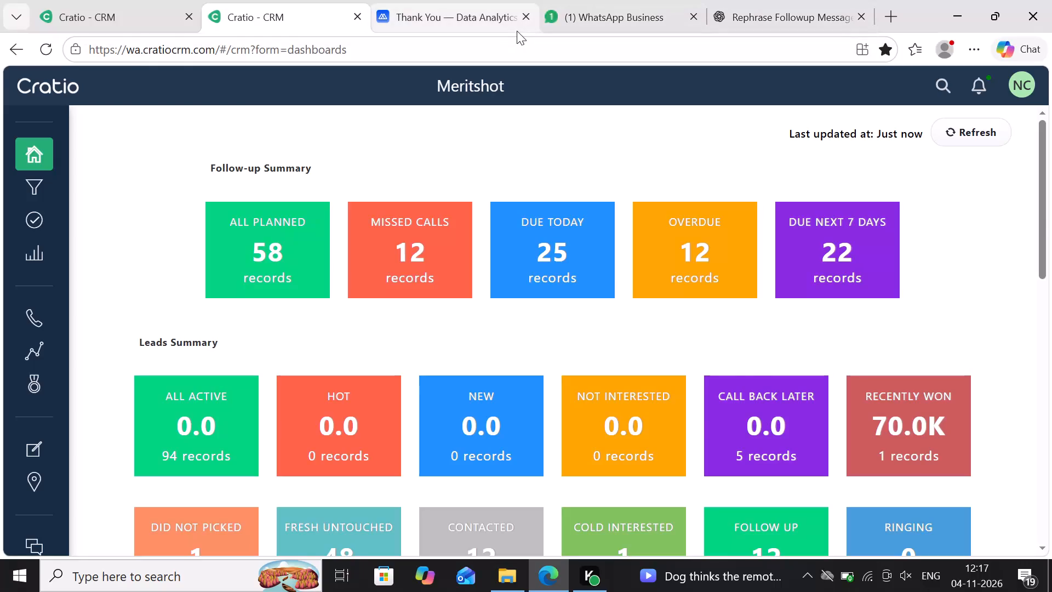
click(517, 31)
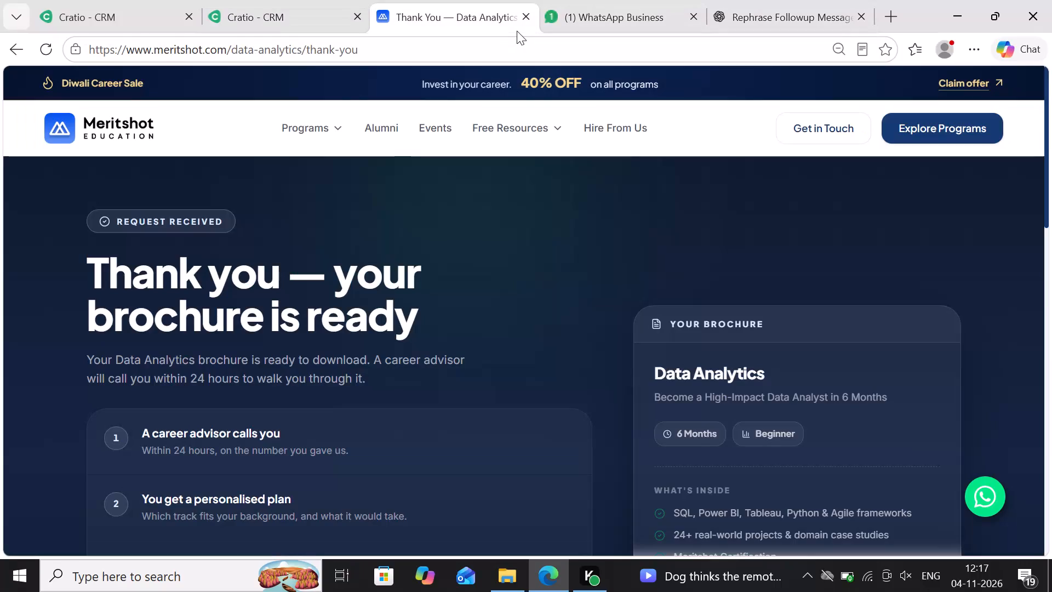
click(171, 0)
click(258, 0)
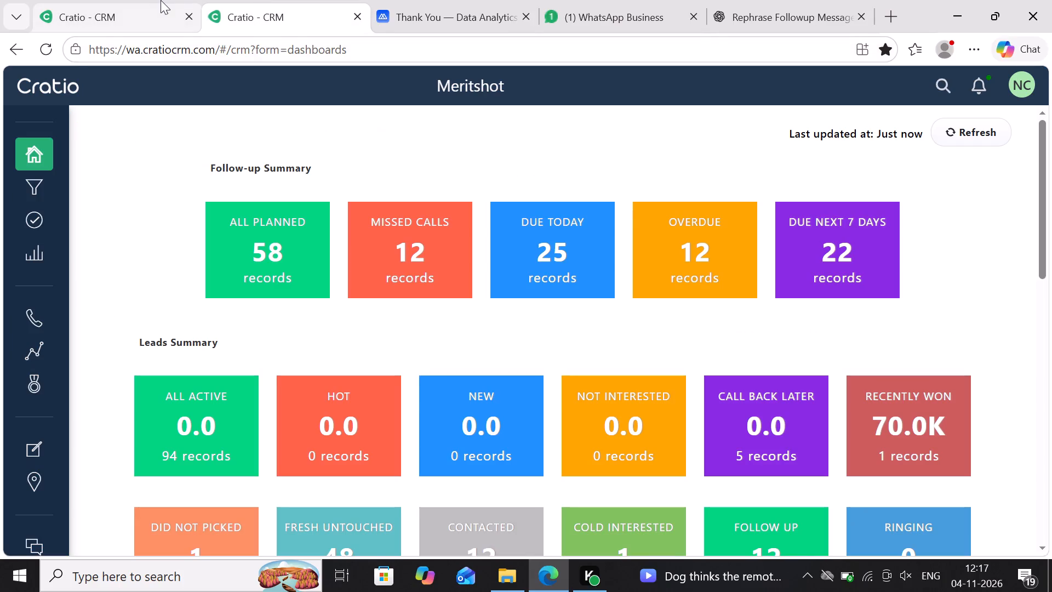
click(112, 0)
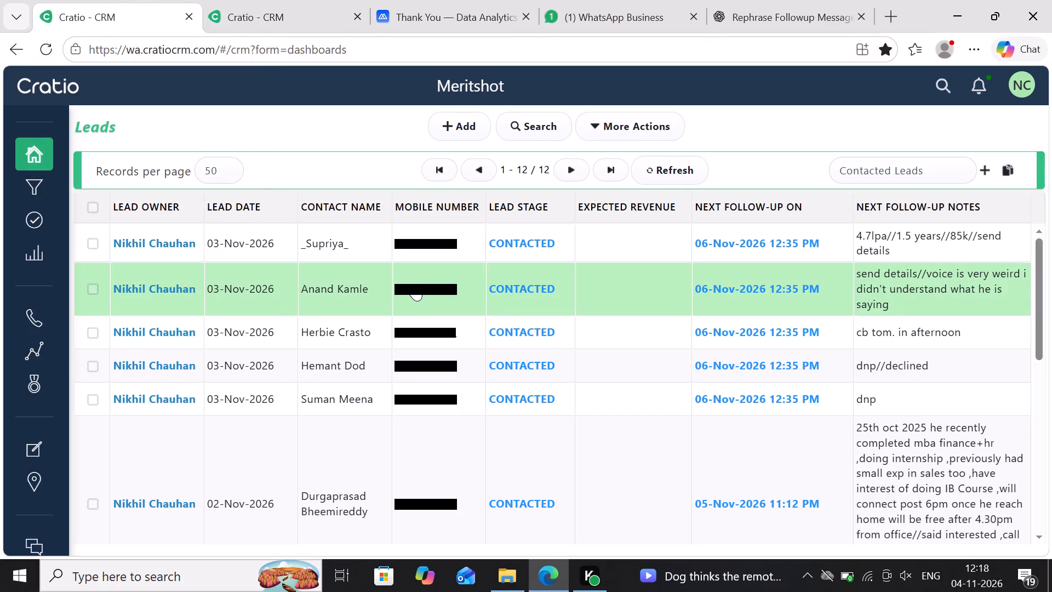
Open the FRESH UNTOUCHED leads list from the dashboard's leads summary and refresh its records.
click(322, 0)
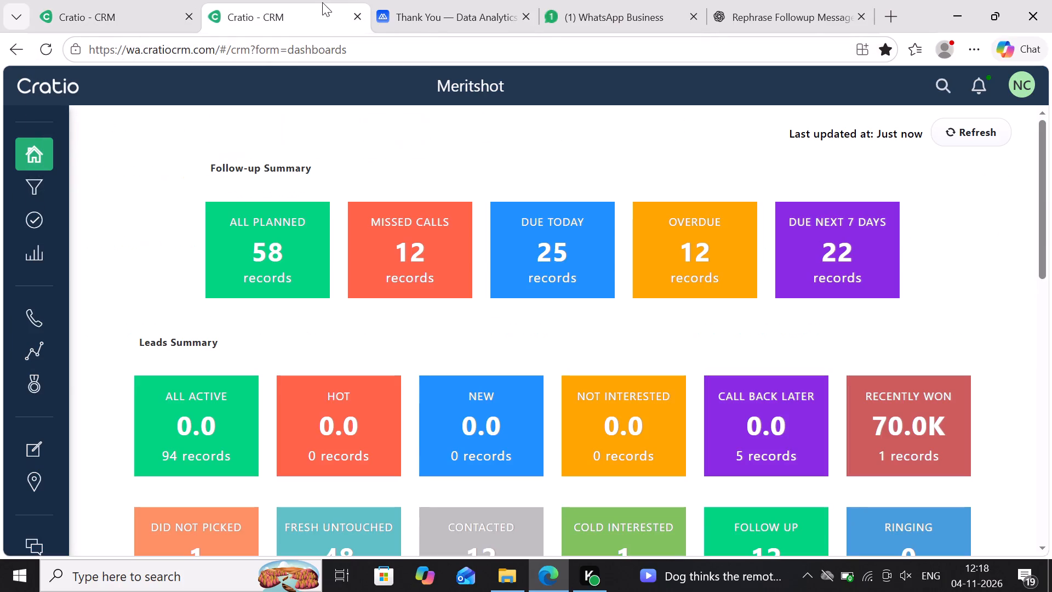
scroll(333, 386, down, 6)
click(333, 395)
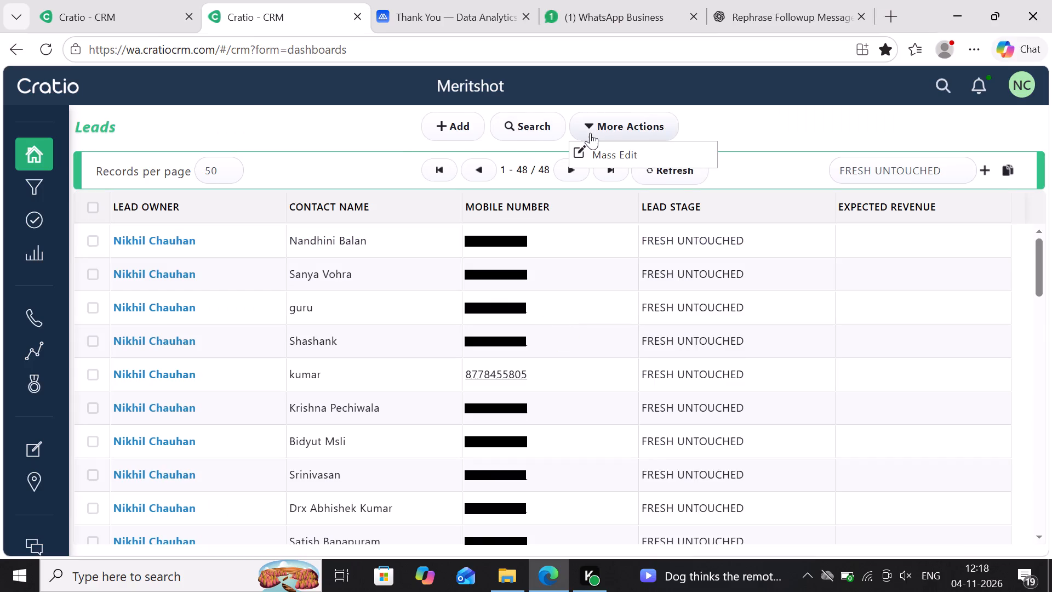
click(675, 171)
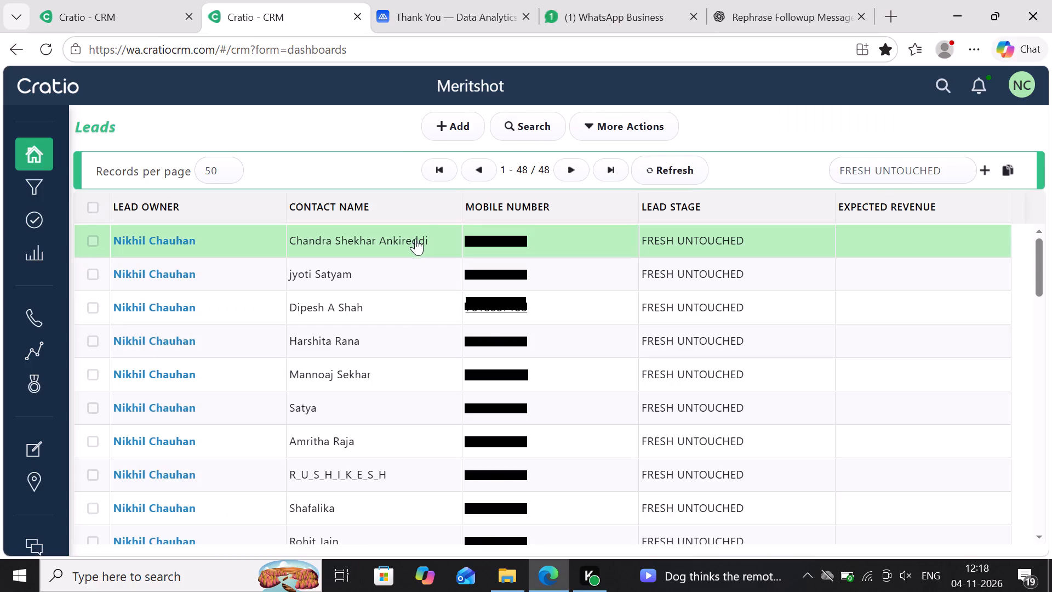
click(674, 170)
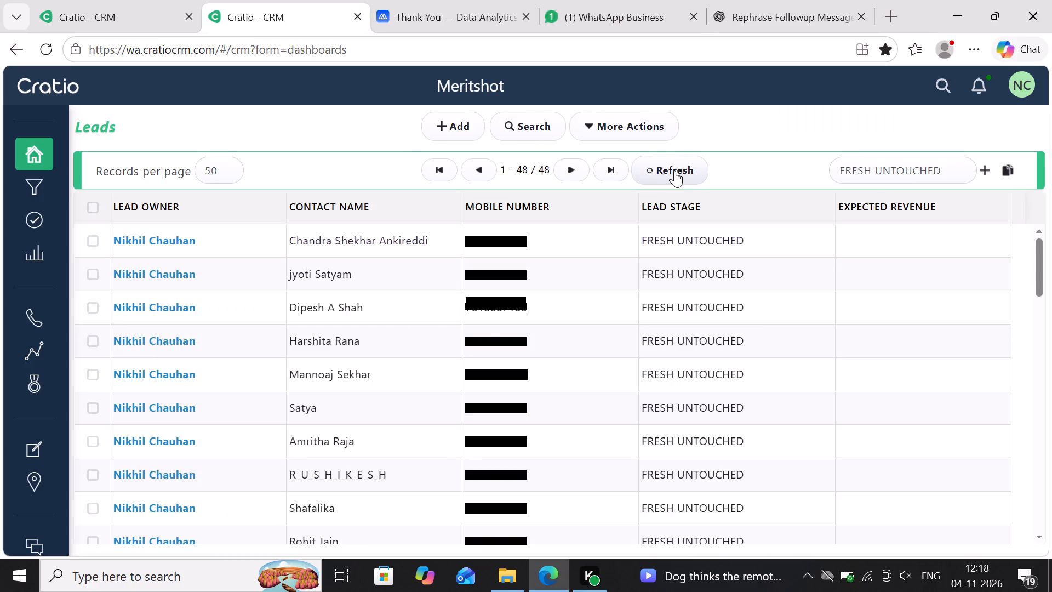
Open the first fresh untouched lead, the Bhilai Investment Banking record, for editing and review its lead and next follow-up details.
click(386, 239)
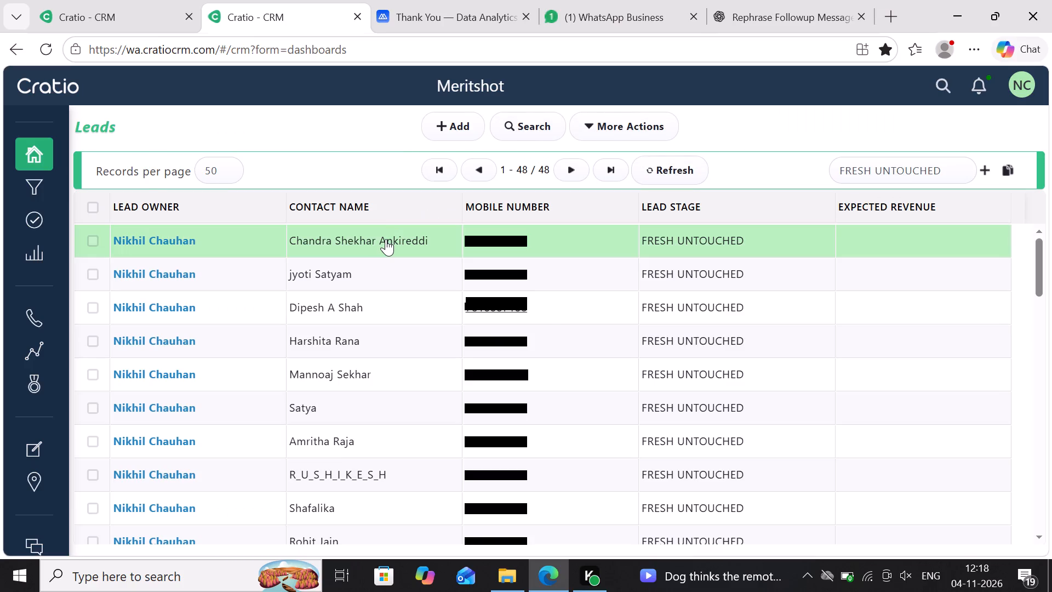
click(436, 130)
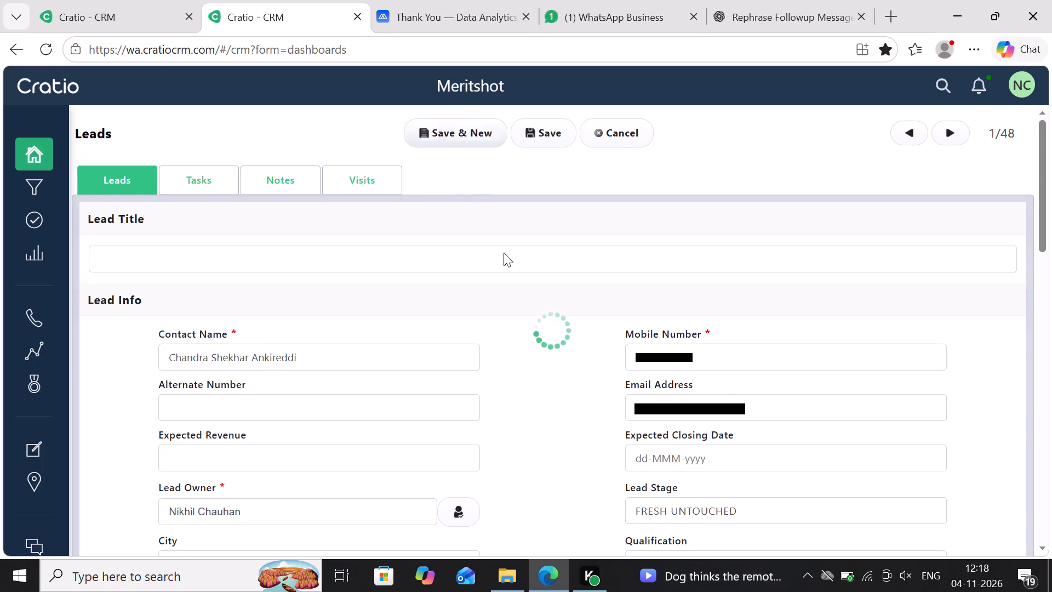
scroll(551, 327, down, 9)
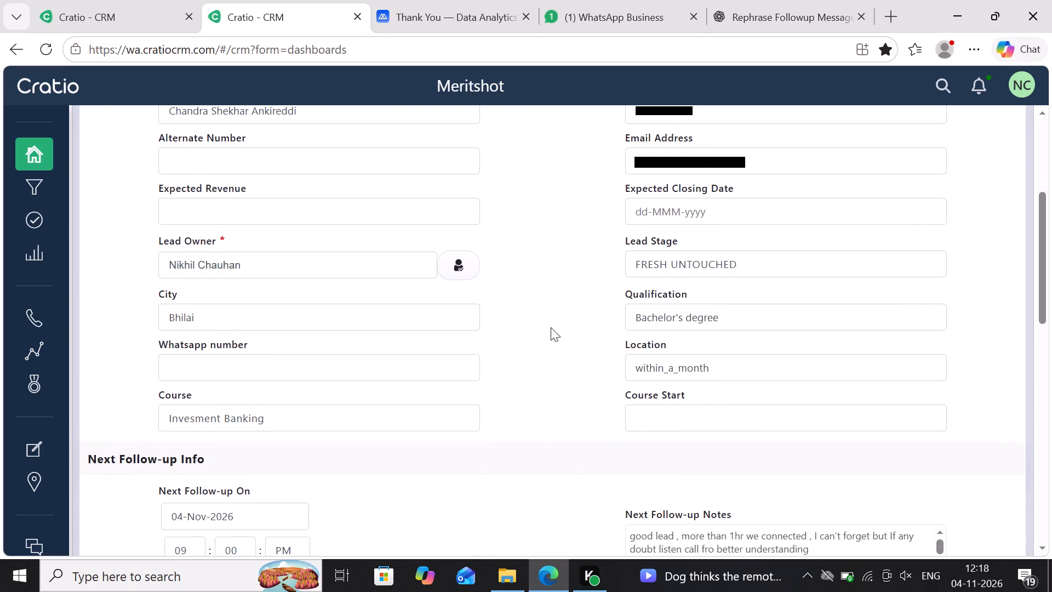
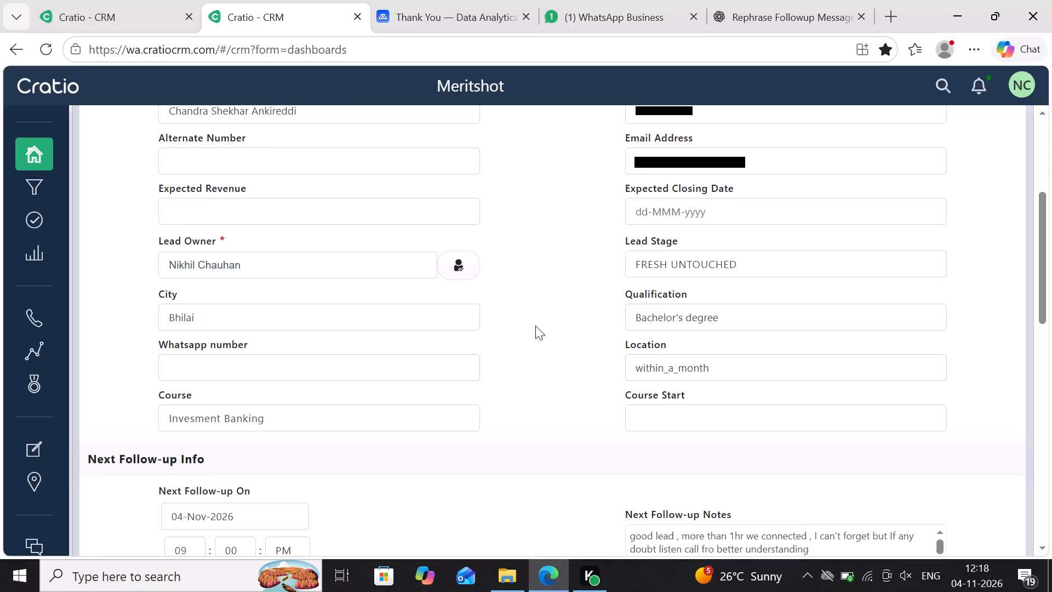
Append "//declined" to the Bhilai lead's next follow-up notes, set its lead stage to CLOSED LOST, and save the record.
scroll(535, 326, down, 8)
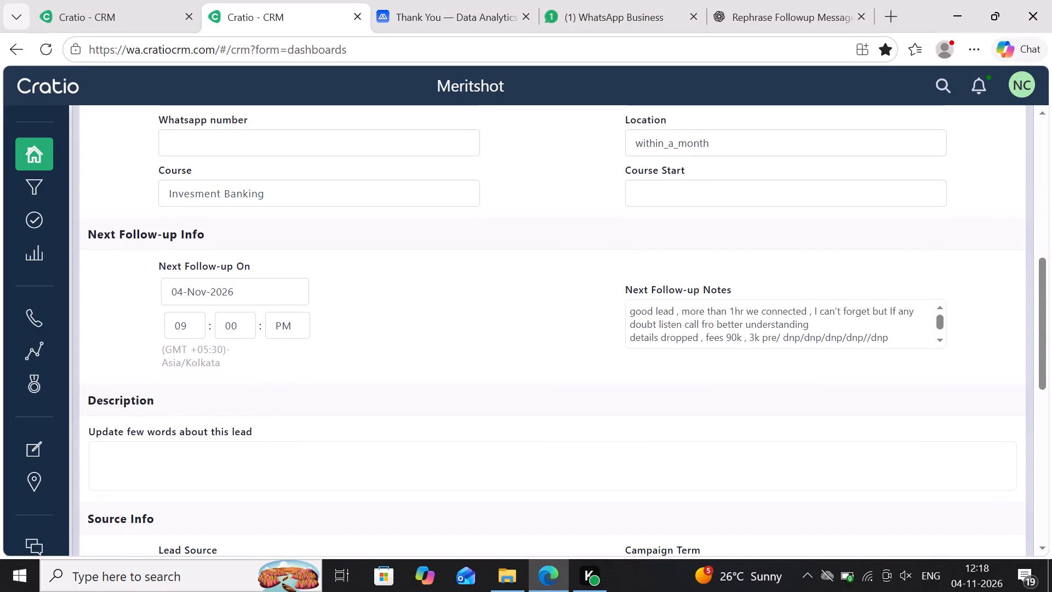
click(907, 336)
text(//declined)
scroll(710, 228, up, 7)
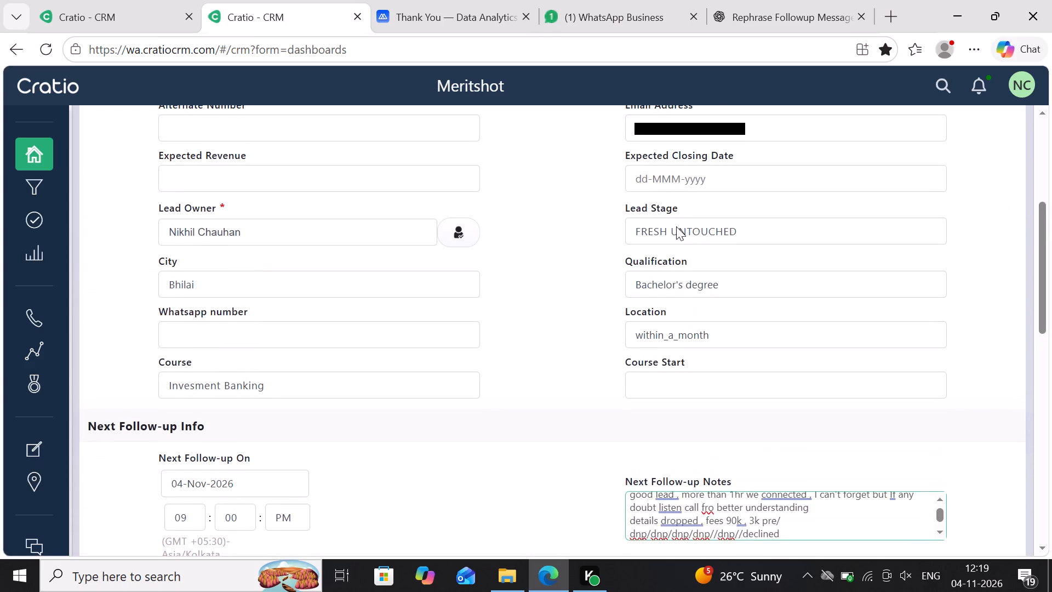
click(676, 226)
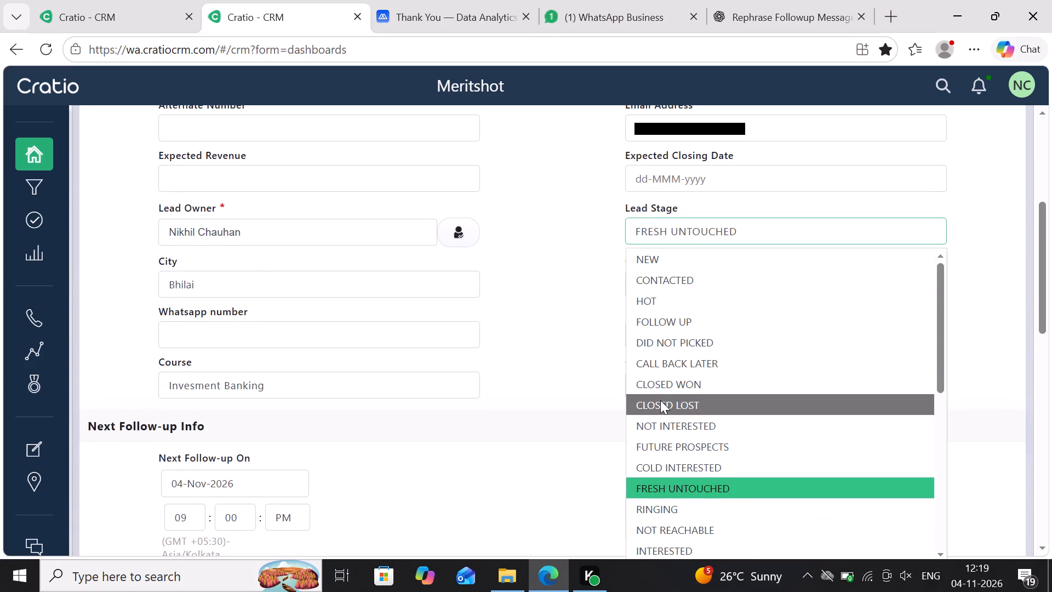
click(660, 400)
scroll(567, 247, up, 20)
scroll(567, 247, up, 20)
scroll(567, 247, up, 13)
click(543, 133)
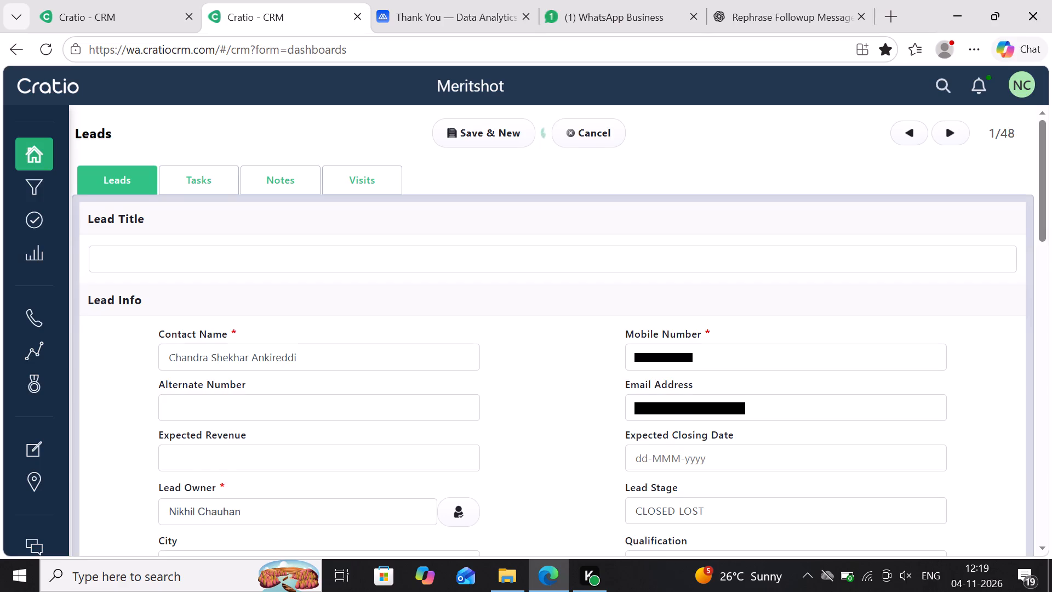
Open the next fresh untouched lead, the Chapra Investment Banking record, for editing and go to its follow-up details.
click(953, 128)
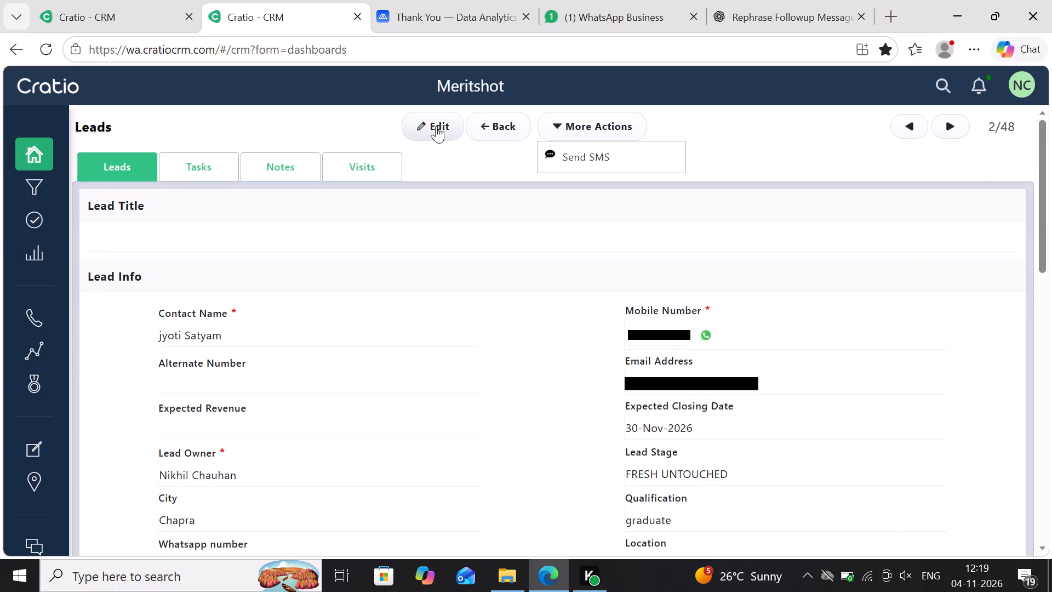
click(436, 126)
scroll(501, 344, down, 9)
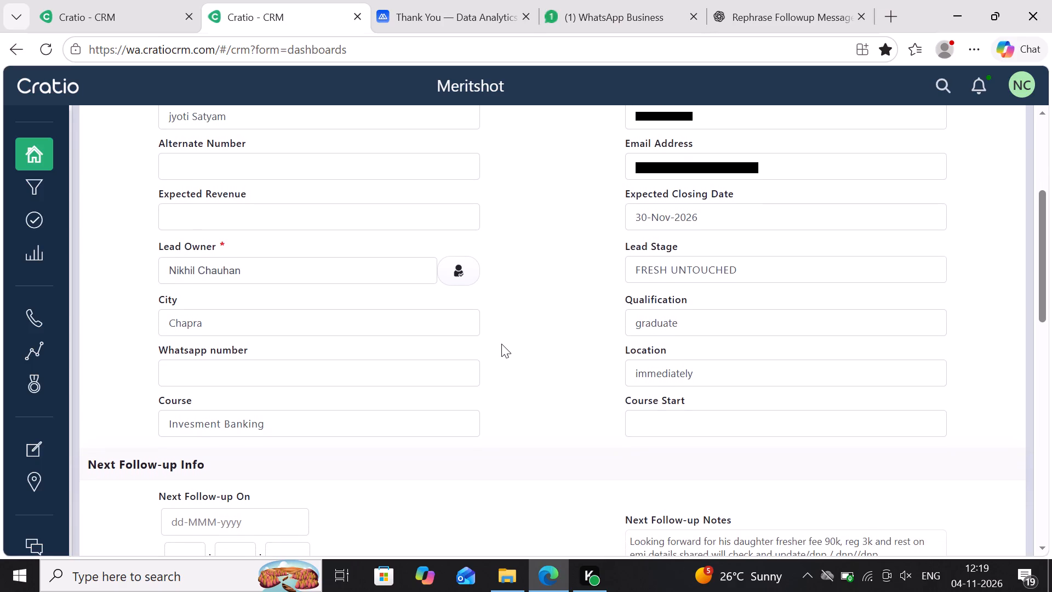
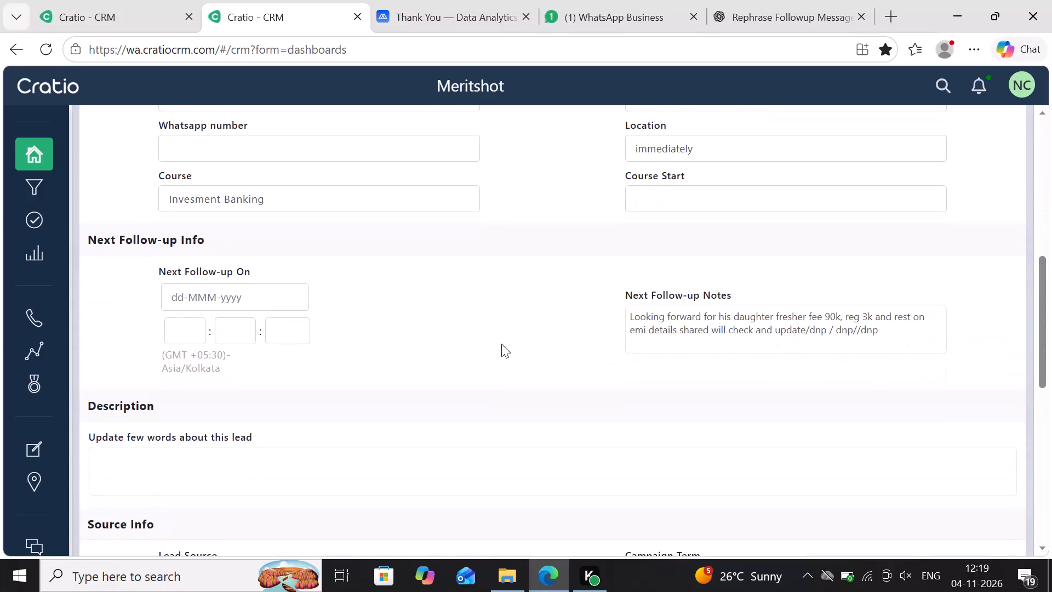
Append "//declined" to the Chapra lead's next follow-up notes, set its lead stage to CLOSED LOST, and save the record.
click(901, 327)
text(//declined)
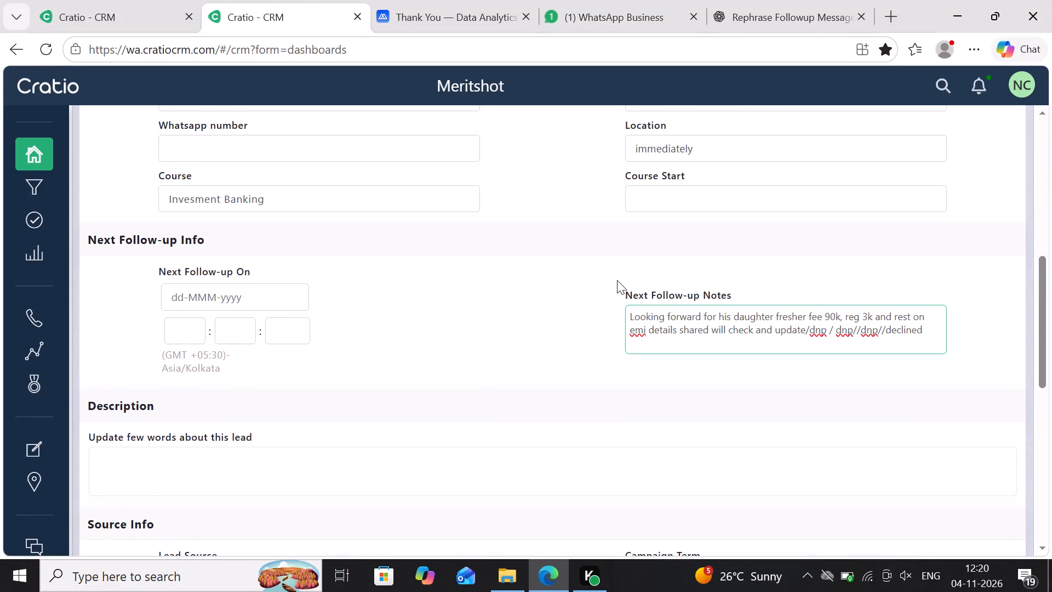
scroll(616, 280, up, 6)
click(690, 201)
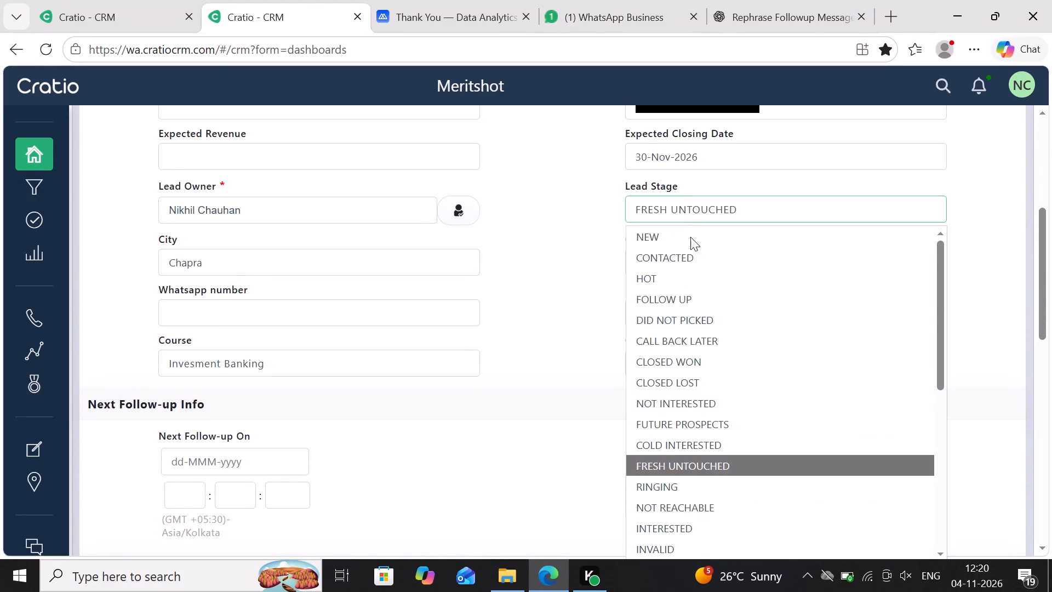
click(686, 383)
click(552, 312)
scroll(552, 313, up, 10)
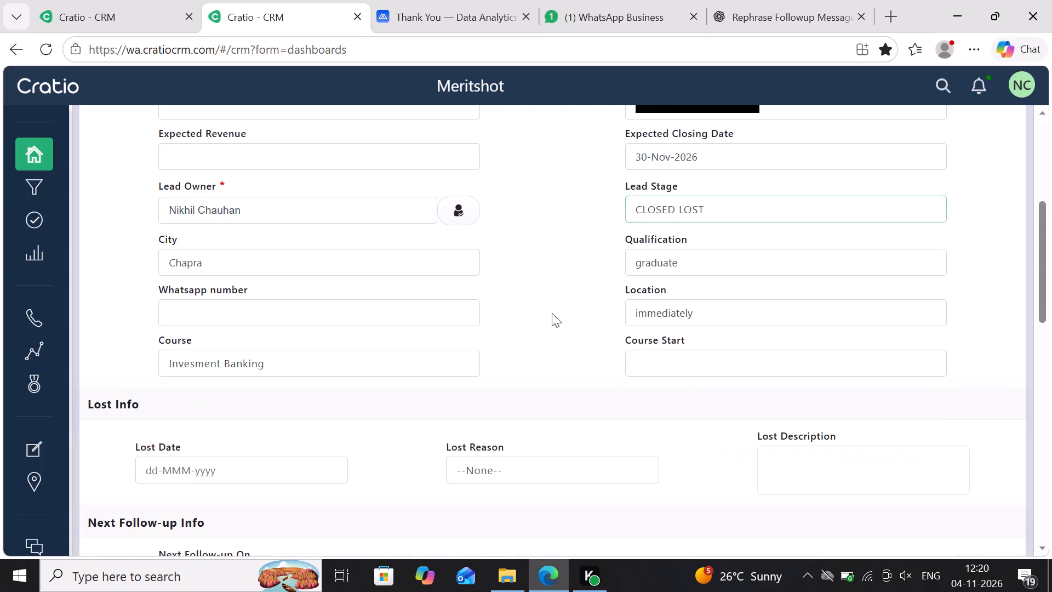
scroll(552, 313, up, 20)
scroll(552, 313, up, 20)
scroll(552, 313, up, 12)
click(550, 137)
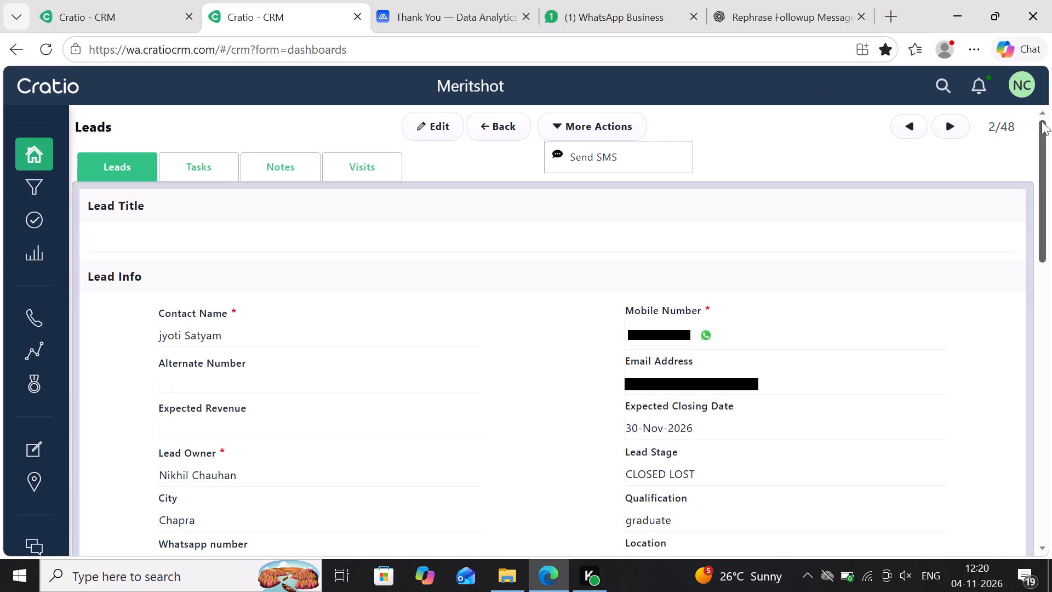
Open the next fresh untouched lead, the Vadodara Investment Banking record, for editing and review its lead and follow-up details.
click(956, 120)
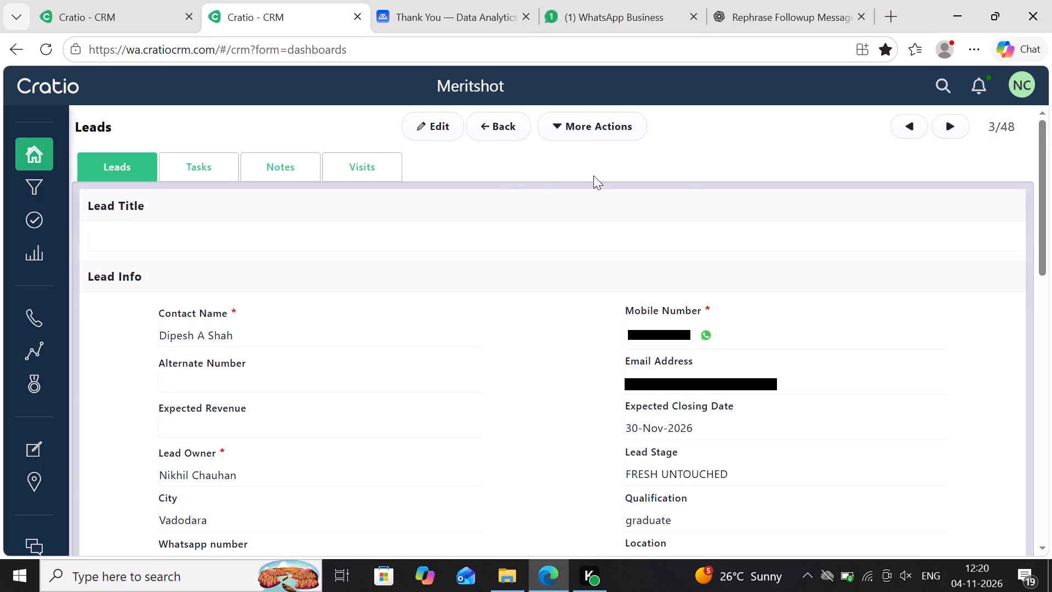
click(426, 129)
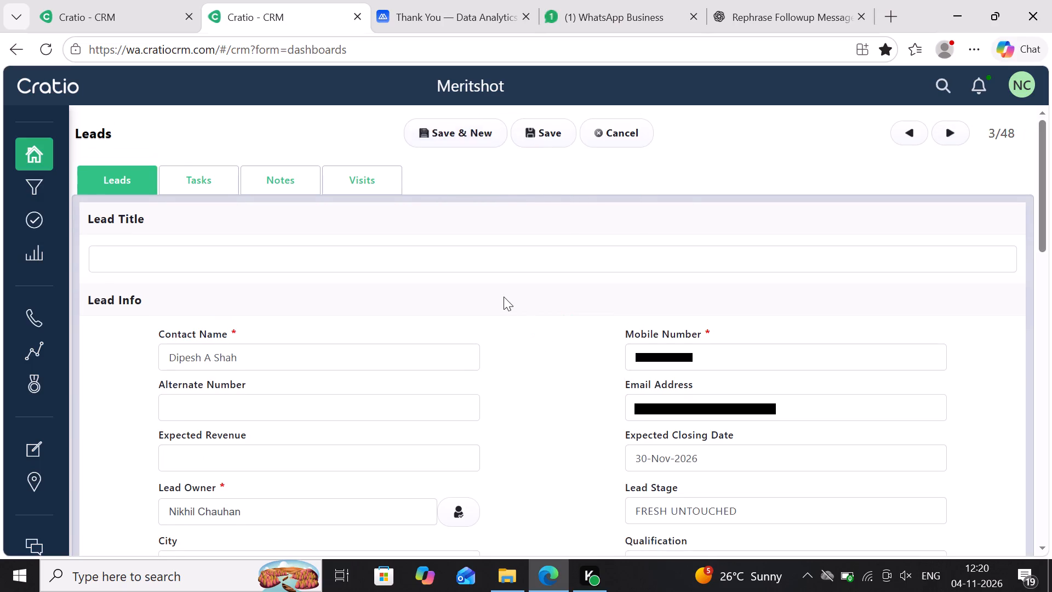
scroll(504, 297, down, 9)
scroll(504, 297, up, 1)
scroll(504, 297, down, 1)
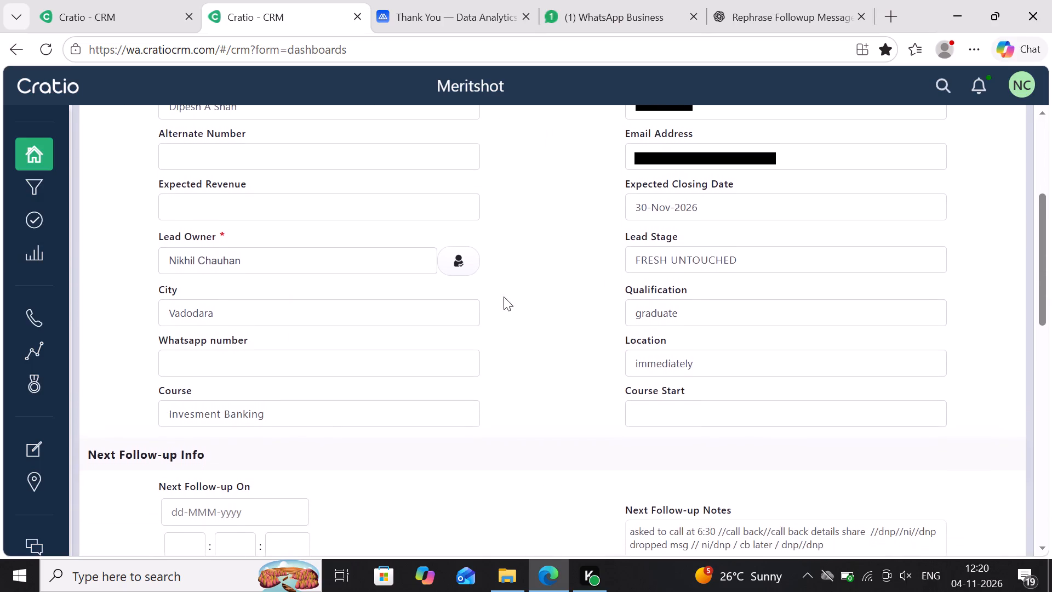
scroll(504, 302, up, 1)
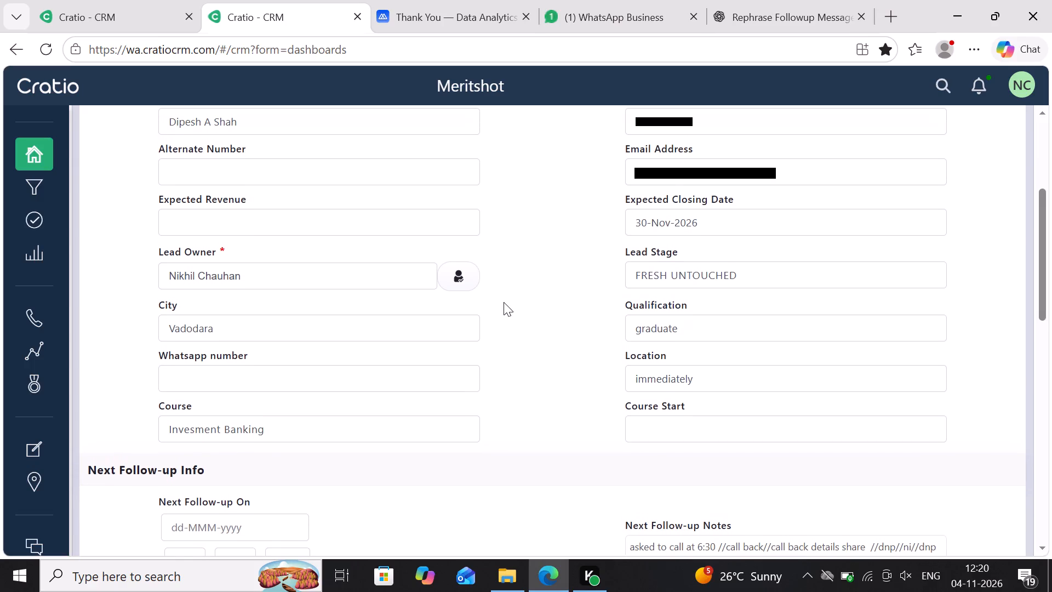
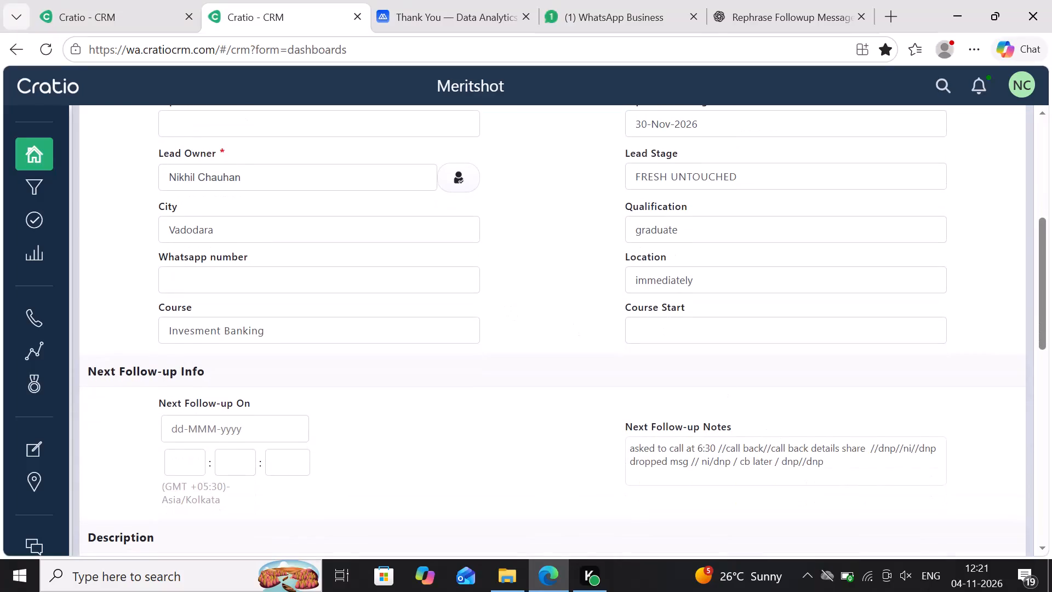
Append "//Ni" to the Vadodara lead's next follow-up notes, set its lead stage to CLOSED LOST, and save the record.
click(831, 462)
text(//)
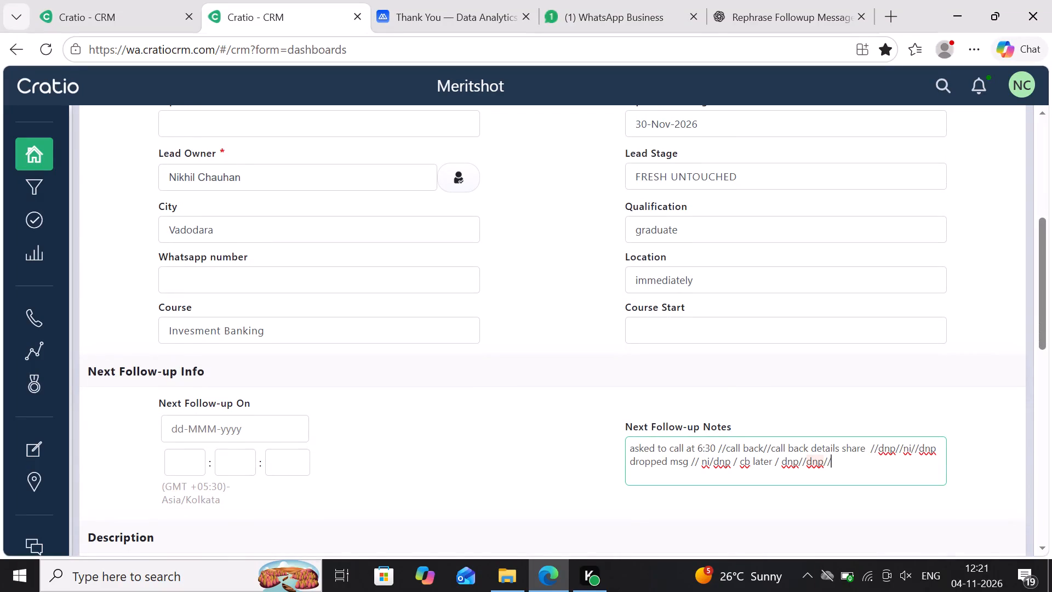
text(Ni)
click(679, 168)
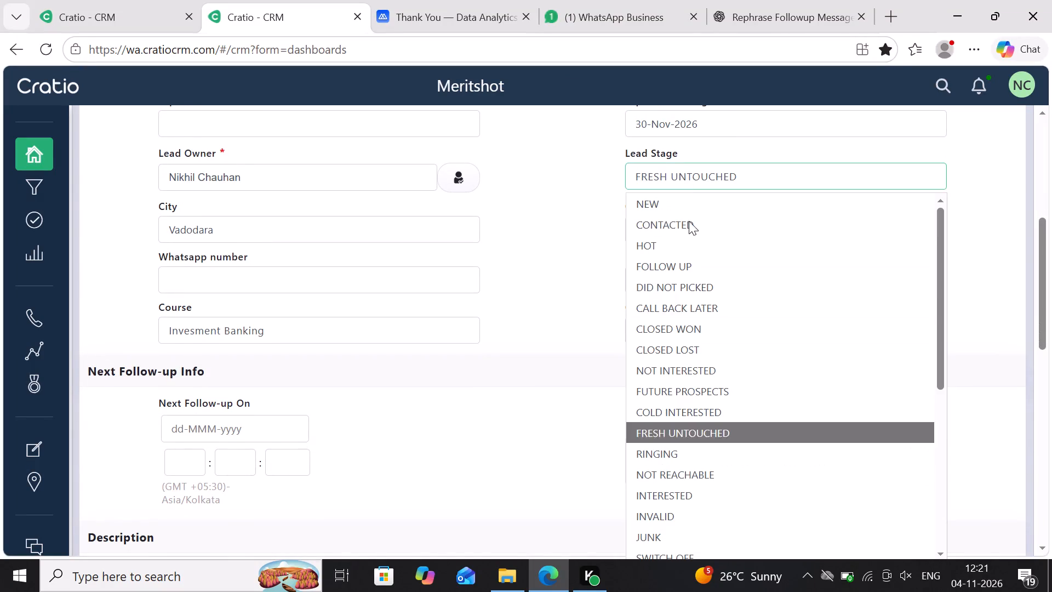
click(691, 345)
scroll(458, 282, up, 12)
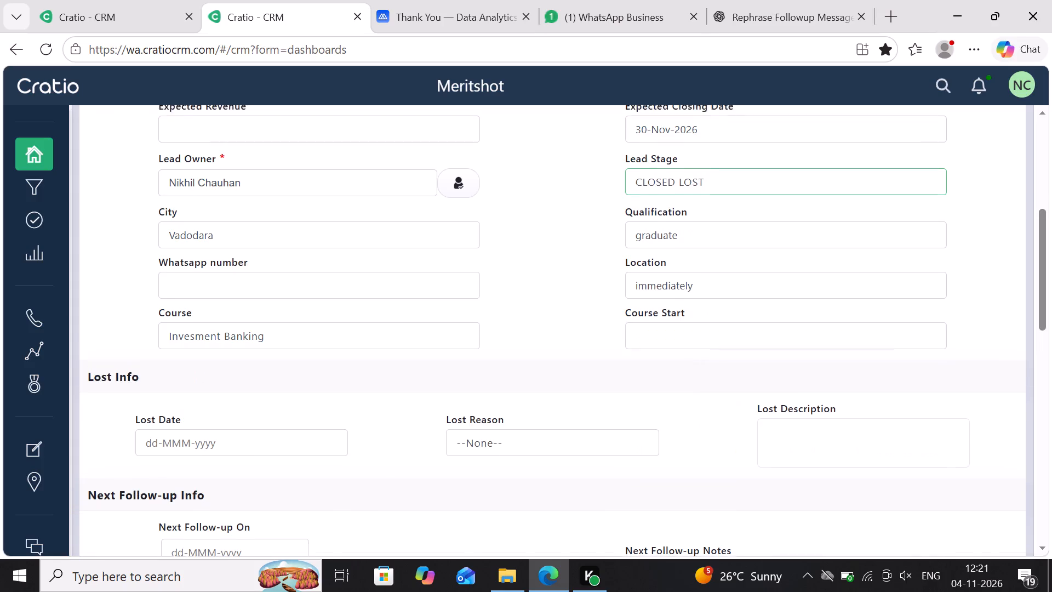
scroll(458, 282, up, 20)
scroll(458, 282, up, 20)
scroll(458, 282, up, 6)
click(549, 135)
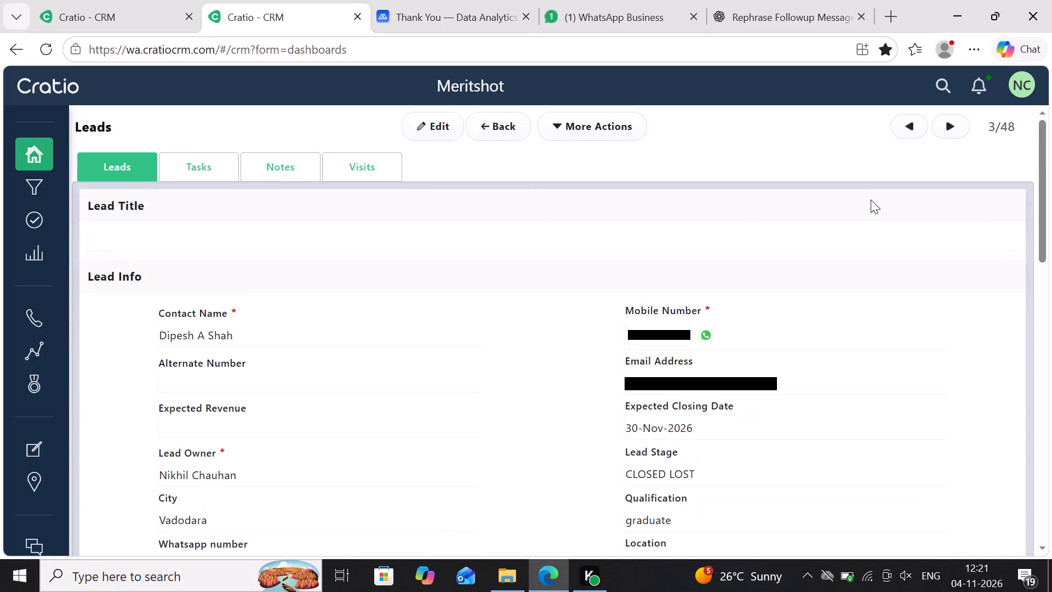
Skip ahead two records to the fresh untouched Kochi Investment Banking lead and open it for editing at its follow-up details.
double_click(947, 127)
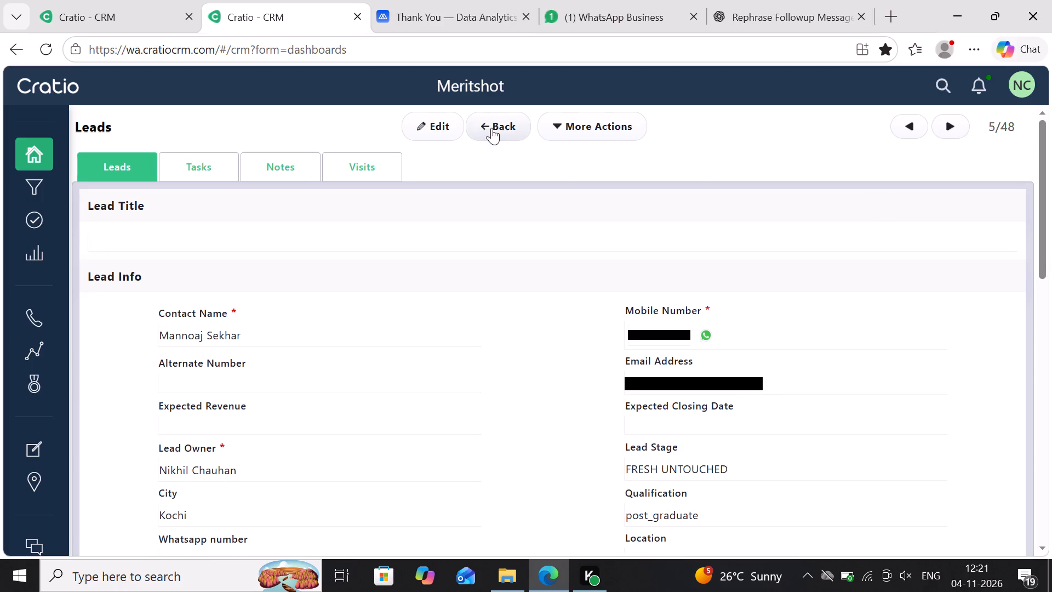
click(444, 130)
scroll(577, 321, down, 5)
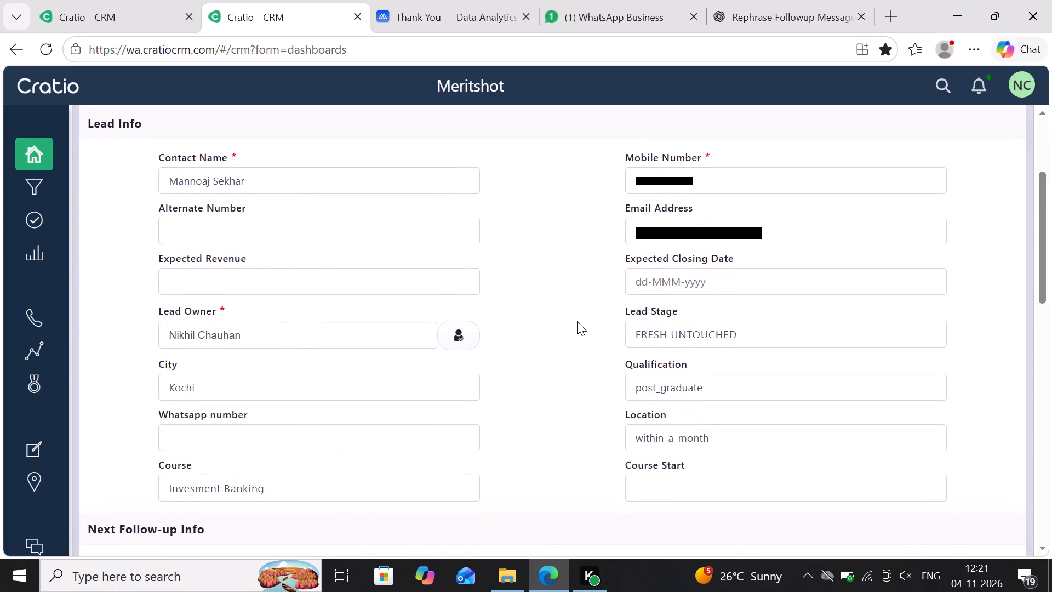
scroll(577, 321, down, 4)
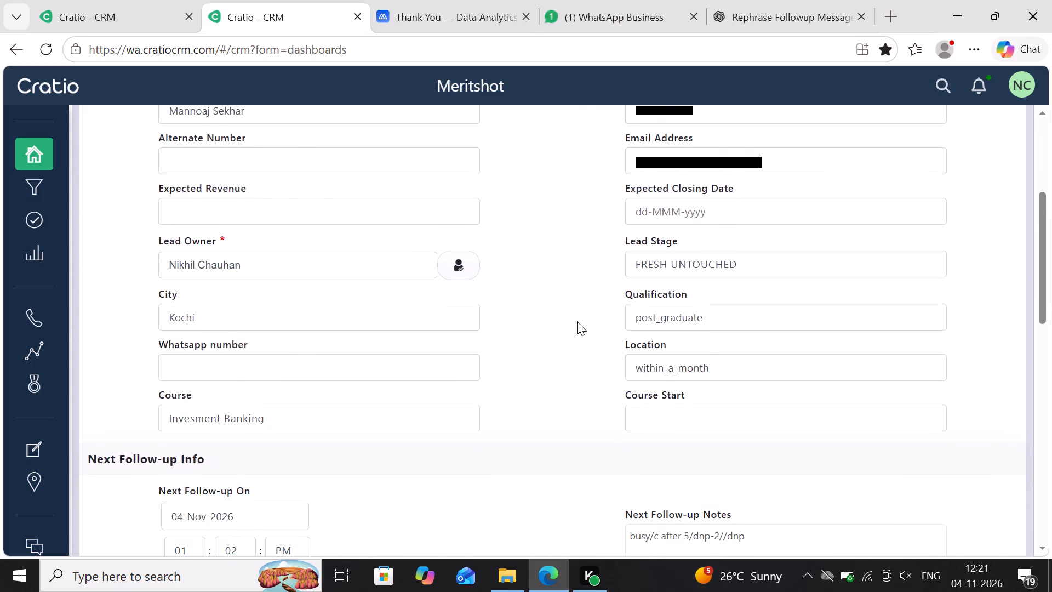
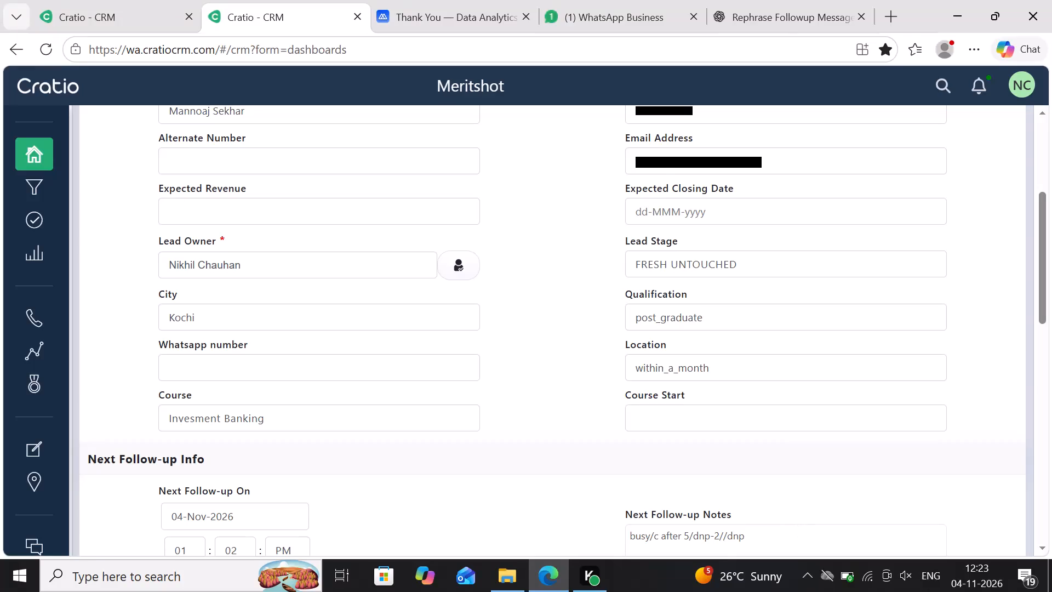
Append "//" to the Kochi Investment Banking lead's next follow-up notes.
click(757, 545)
text(//)
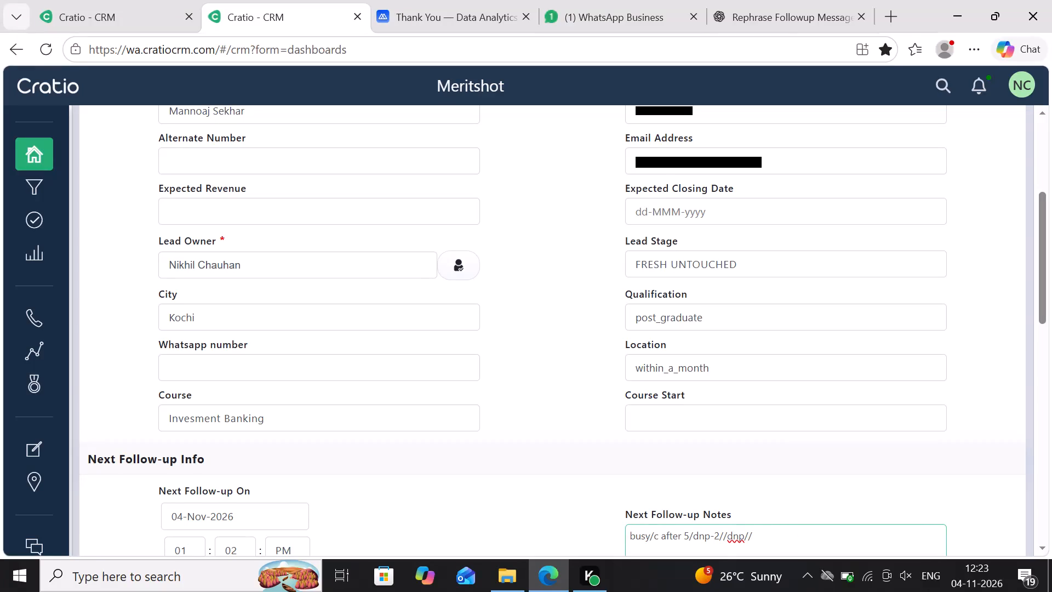
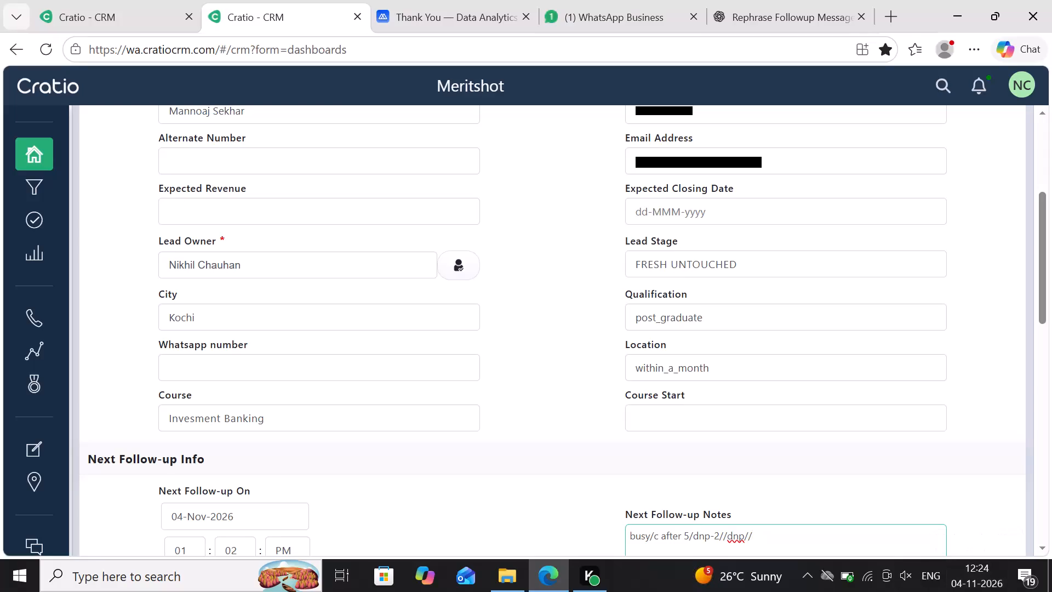
Append "Call cut after name" to the Kochi Investment Banking lead's next follow-up notes.
text(Call cut aft)
text(r)
key(space)
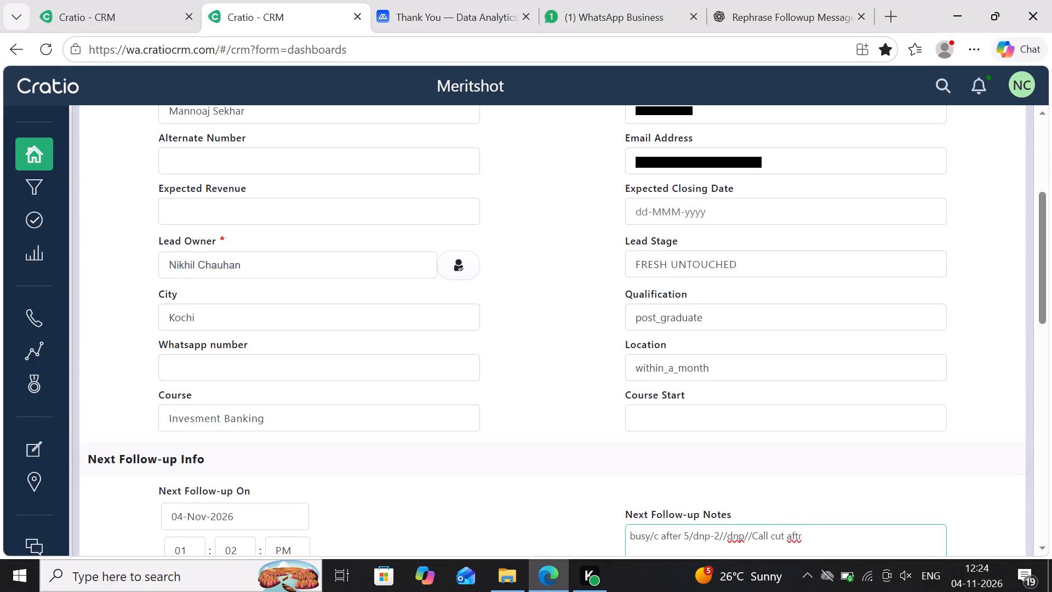
key(BackSpace)
key(BackSpace)
key(BackSpace)
text(er name)
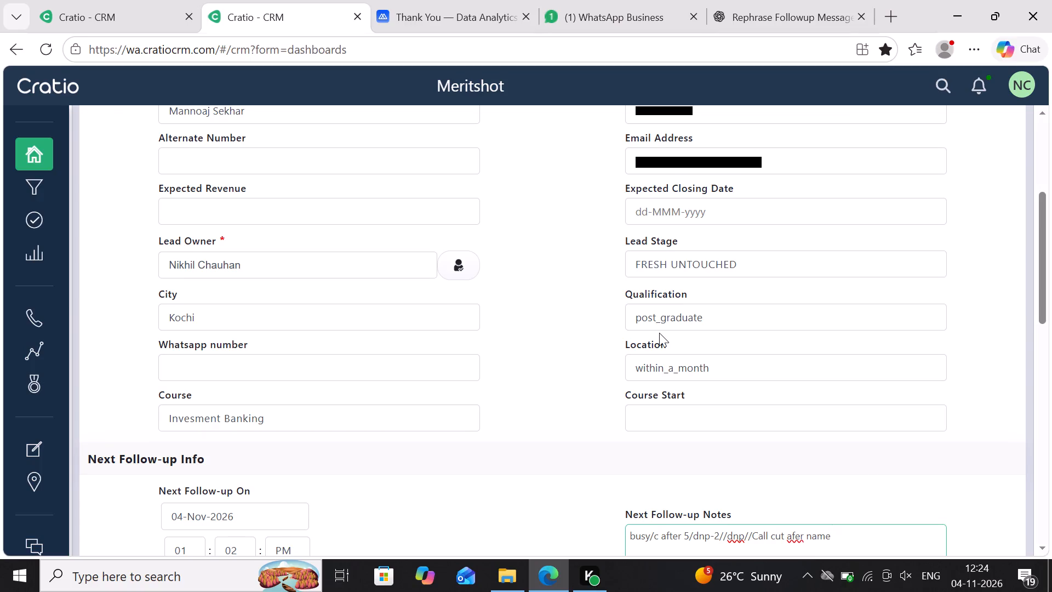
key(Left)
key(Left)
key(Left)
key(Left)
key(Left)
key(Left)
key(Left)
key(Left)
key(Left)
key(Left)
key(Right)
key(Right)
key(Right)
key(t)
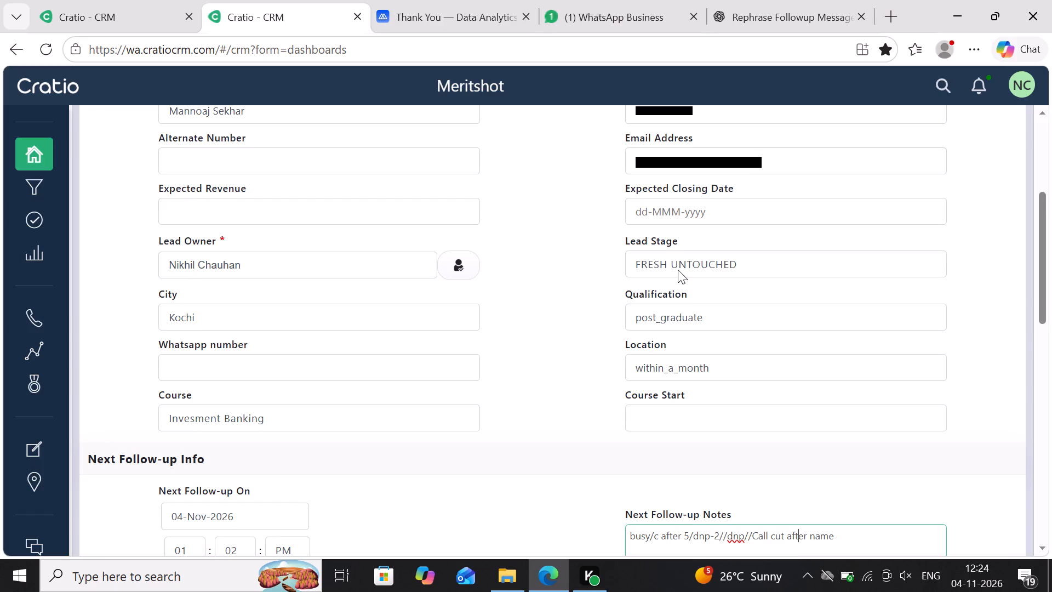
Set the Kochi lead's stage to CLOSED LOST and save the record.
scroll(607, 265, up, 2)
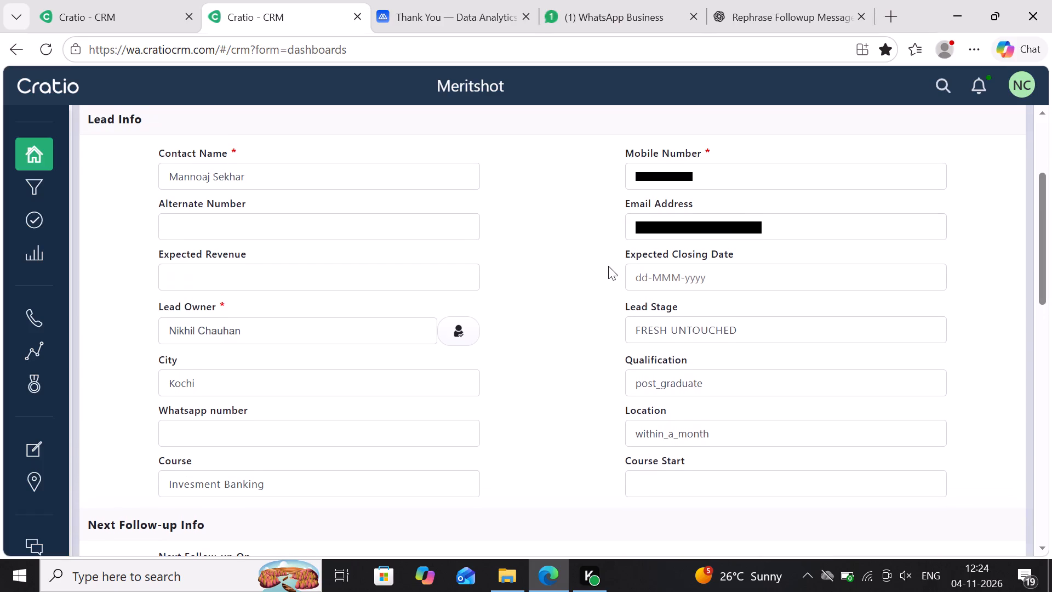
click(661, 318)
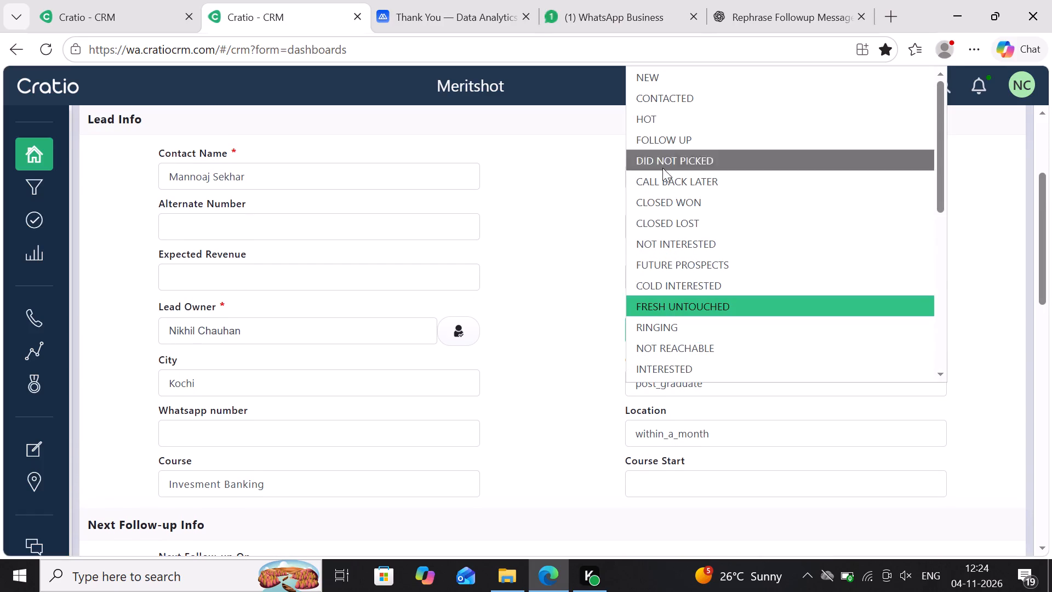
click(673, 220)
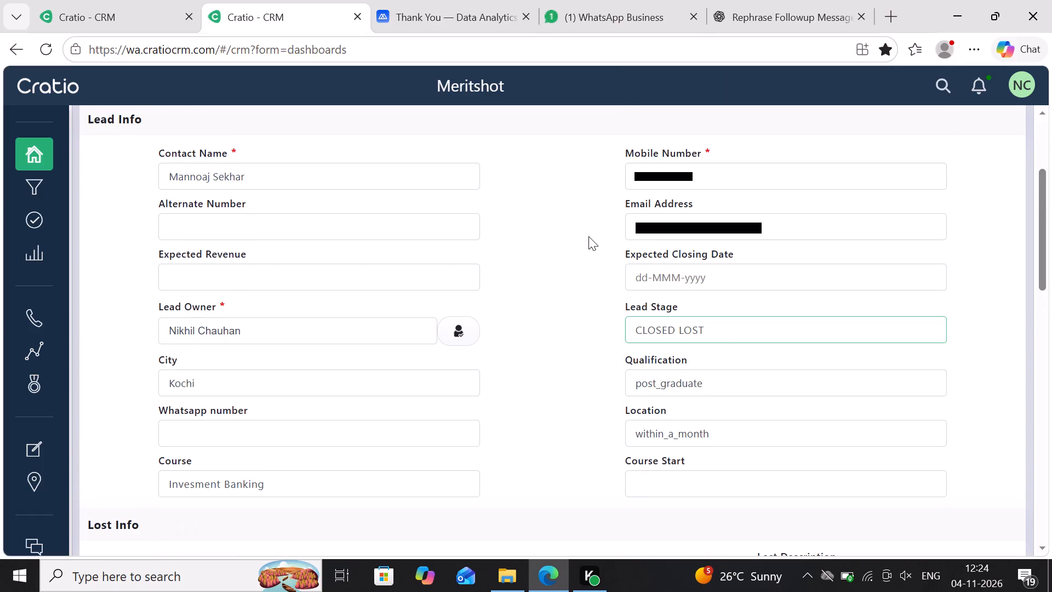
click(588, 236)
scroll(588, 236, up, 20)
scroll(588, 236, up, 7)
click(540, 138)
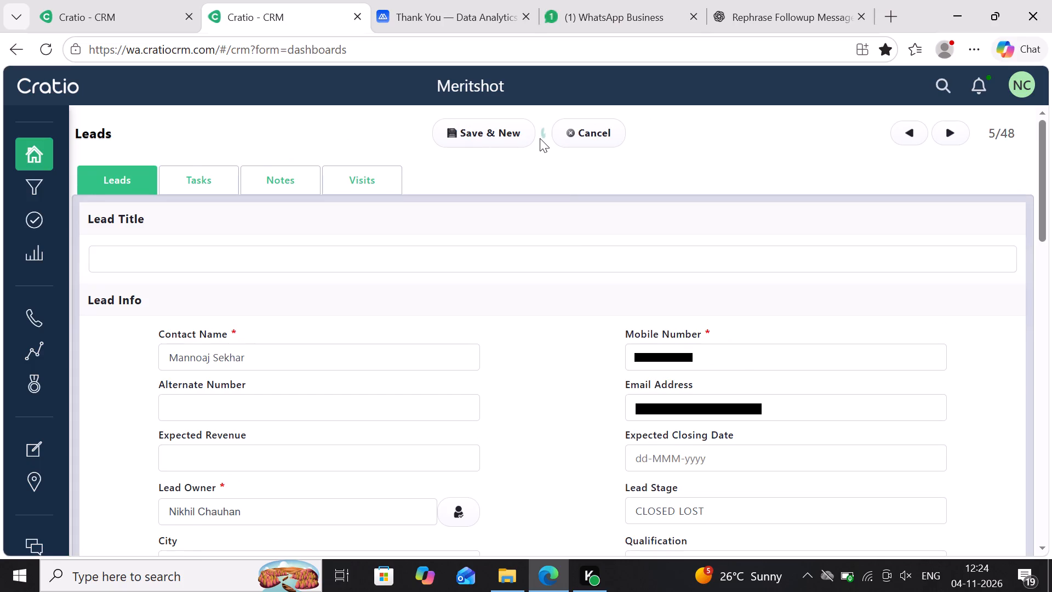
Open the following lead, from Gudlavalleru, in edit mode and examine its lead details and next follow-up notes.
click(953, 118)
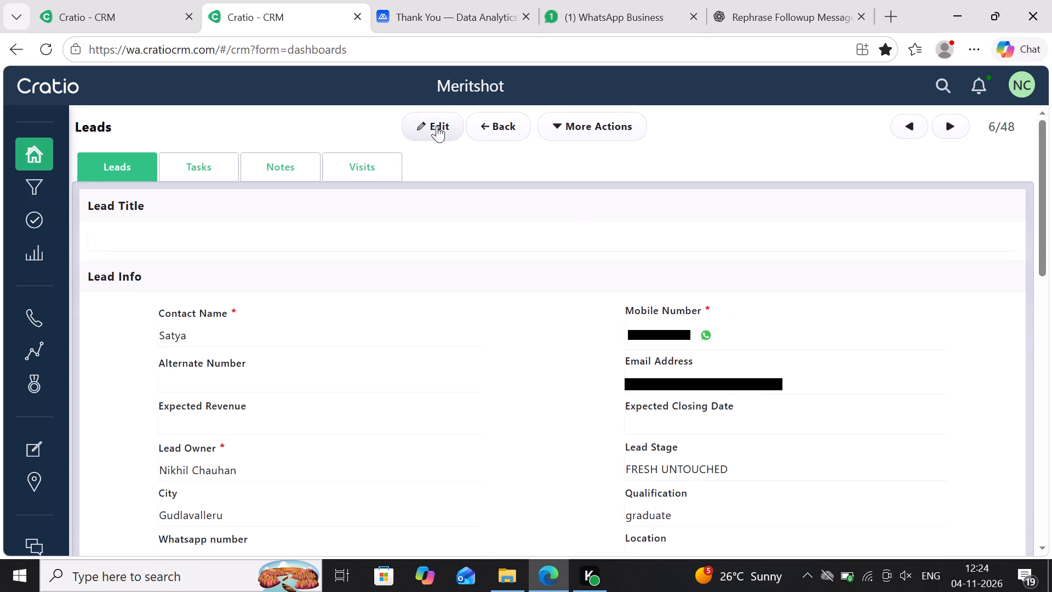
click(437, 126)
scroll(530, 333, down, 9)
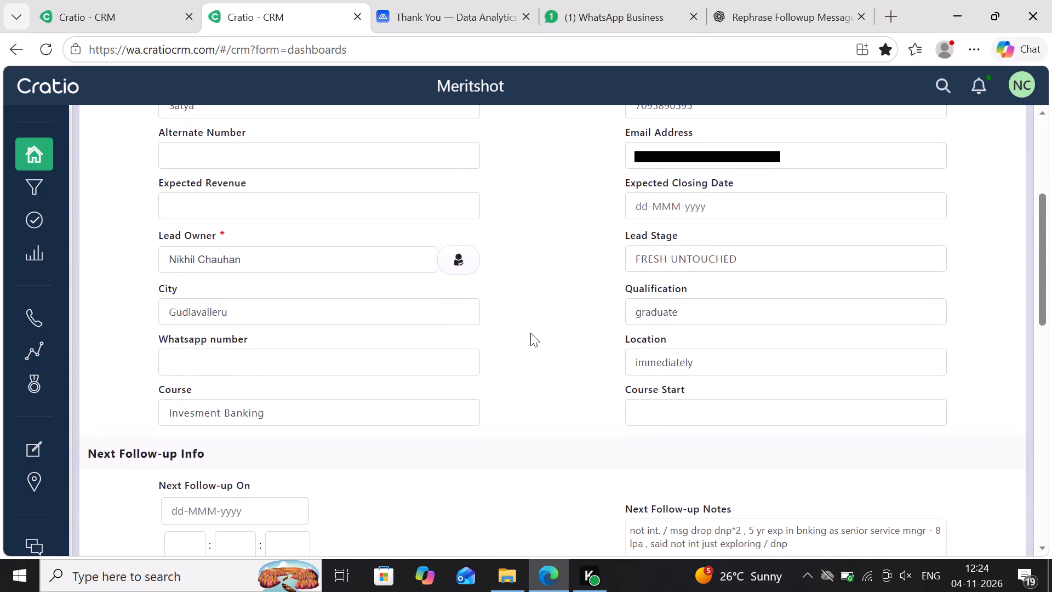
scroll(530, 333, up, 1)
scroll(530, 333, down, 1)
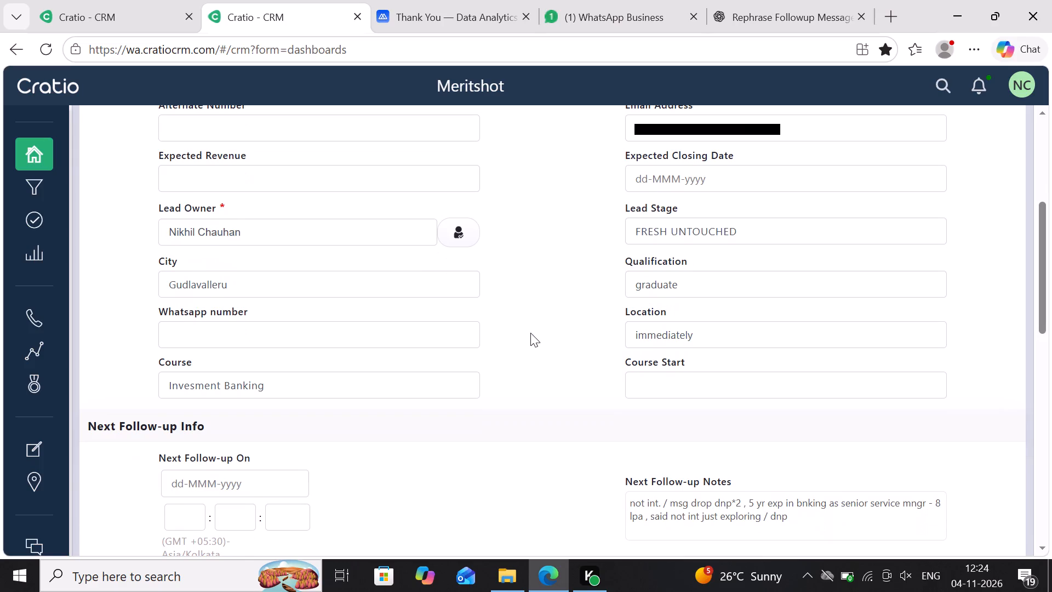
scroll(530, 333, up, 2)
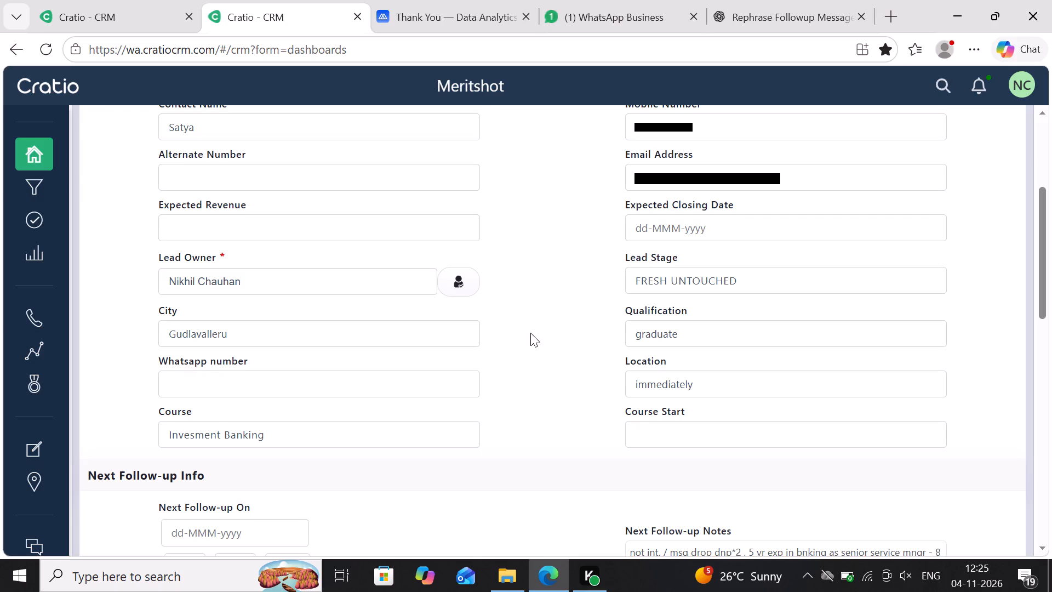
scroll(530, 333, down, 3)
scroll(530, 333, up, 12)
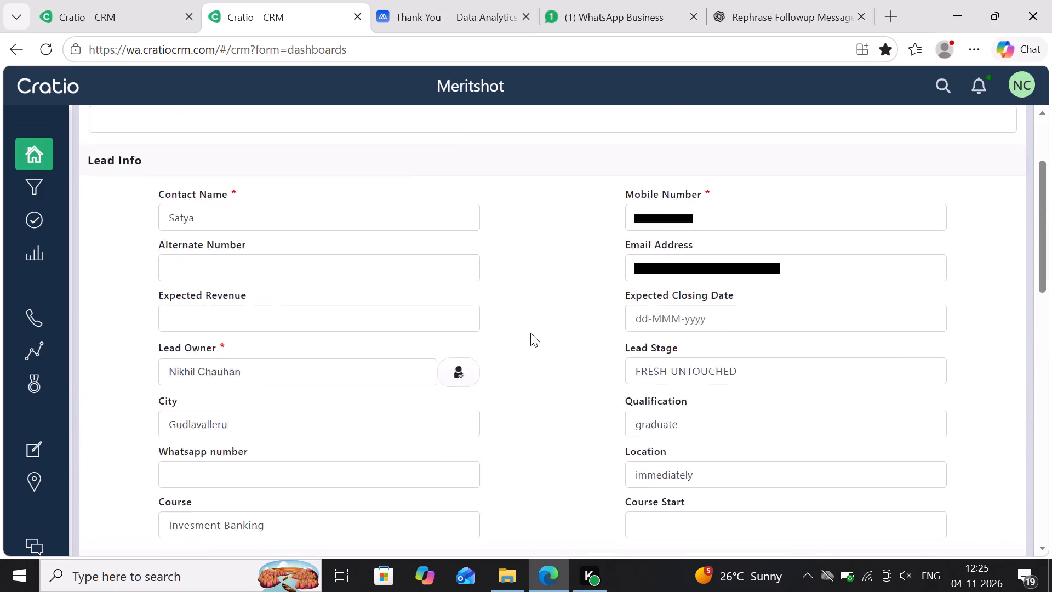
click(947, 138)
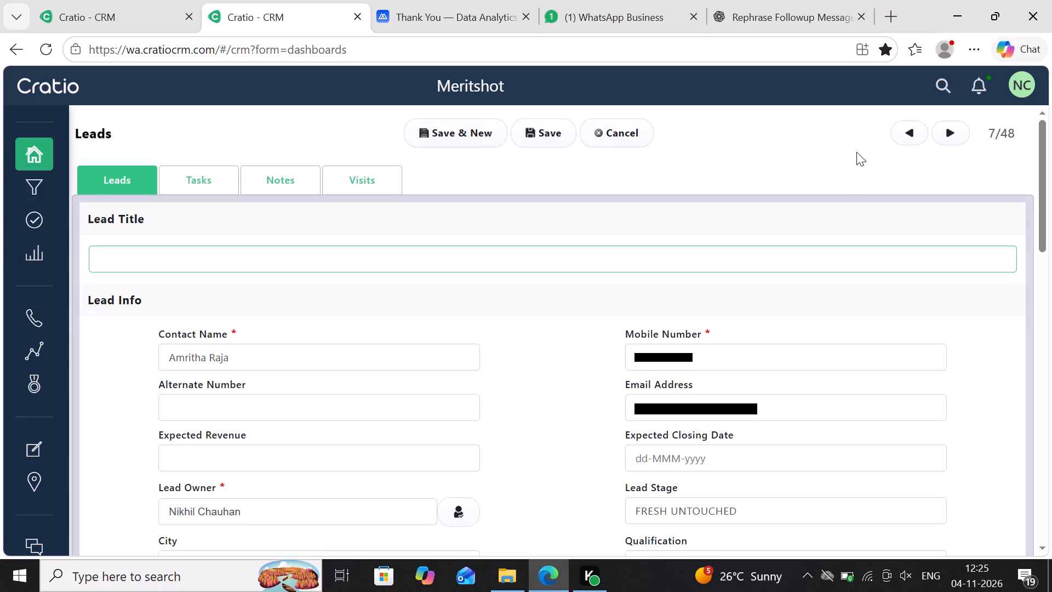
click(912, 128)
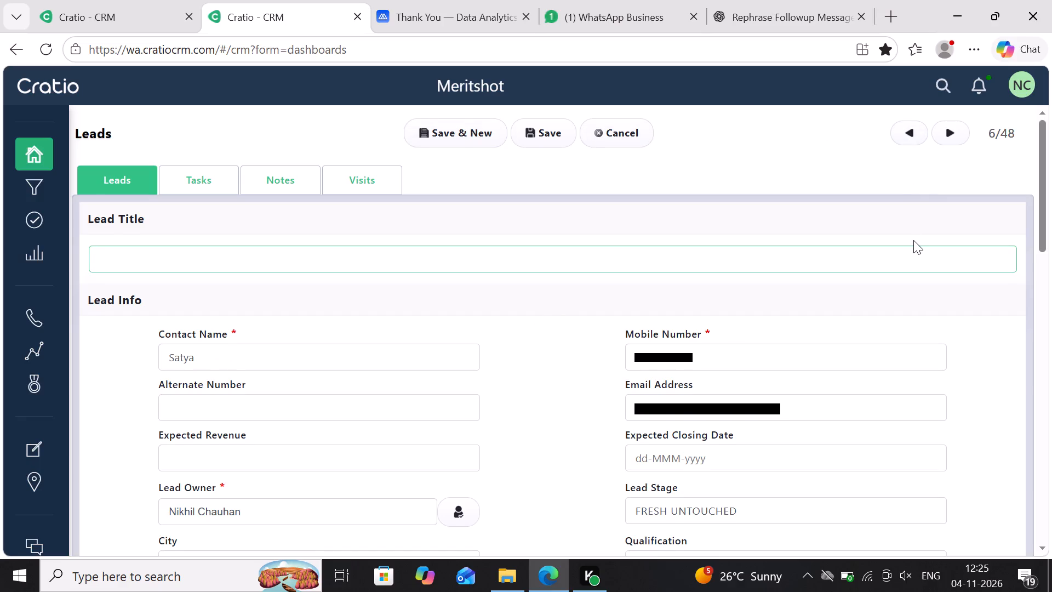
scroll(913, 240, down, 5)
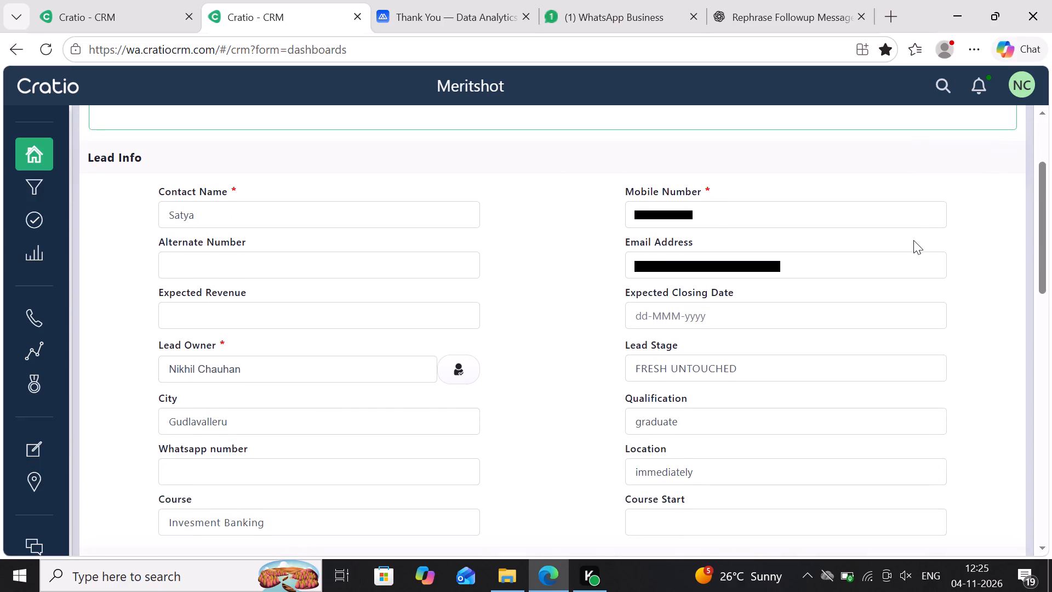
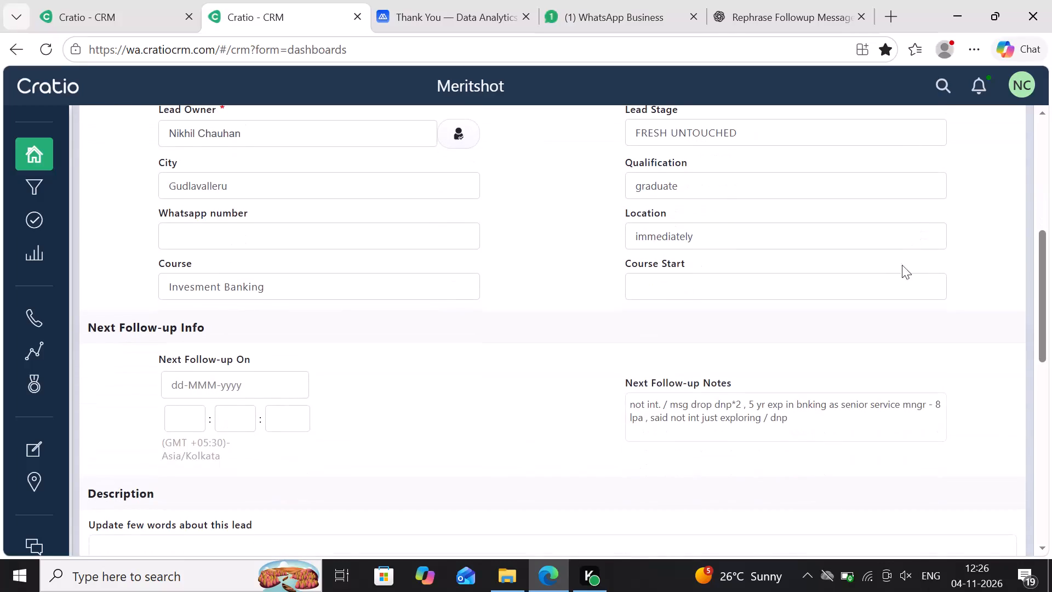
Append "//Ni" to the Gudlavalleru lead's next follow-up notes.
click(810, 423)
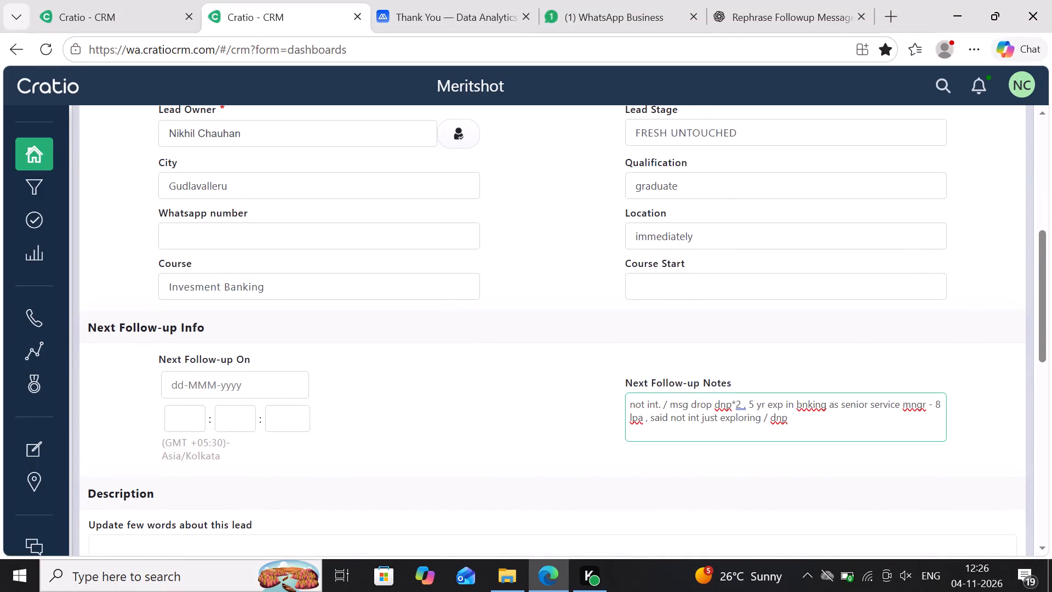
text(//)
text(Ni)
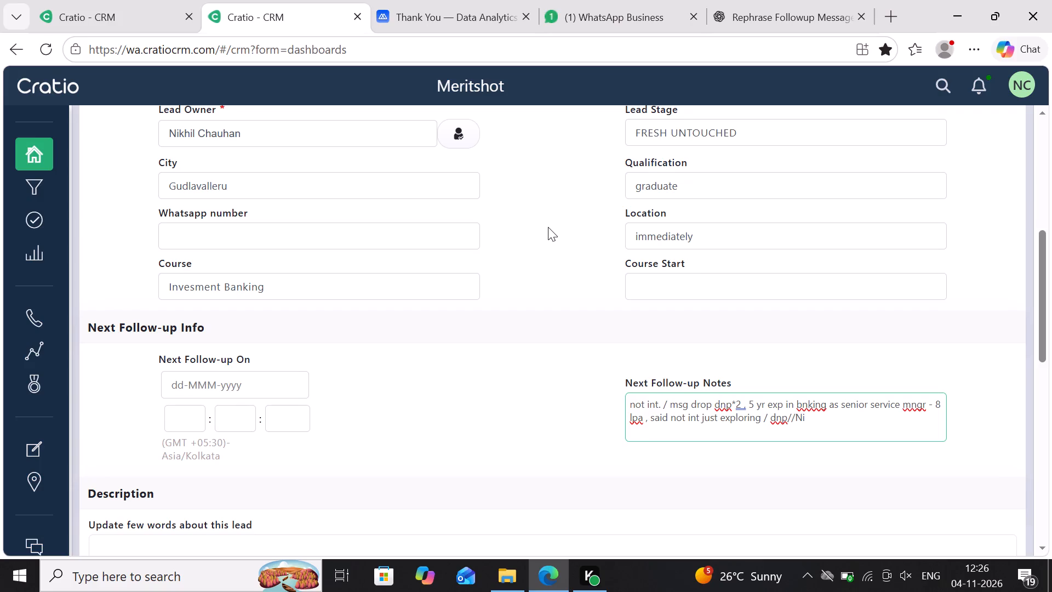
Set the Gudlavalleru lead's stage to CLOSED LOST and save the record.
scroll(548, 227, up, 4)
click(681, 248)
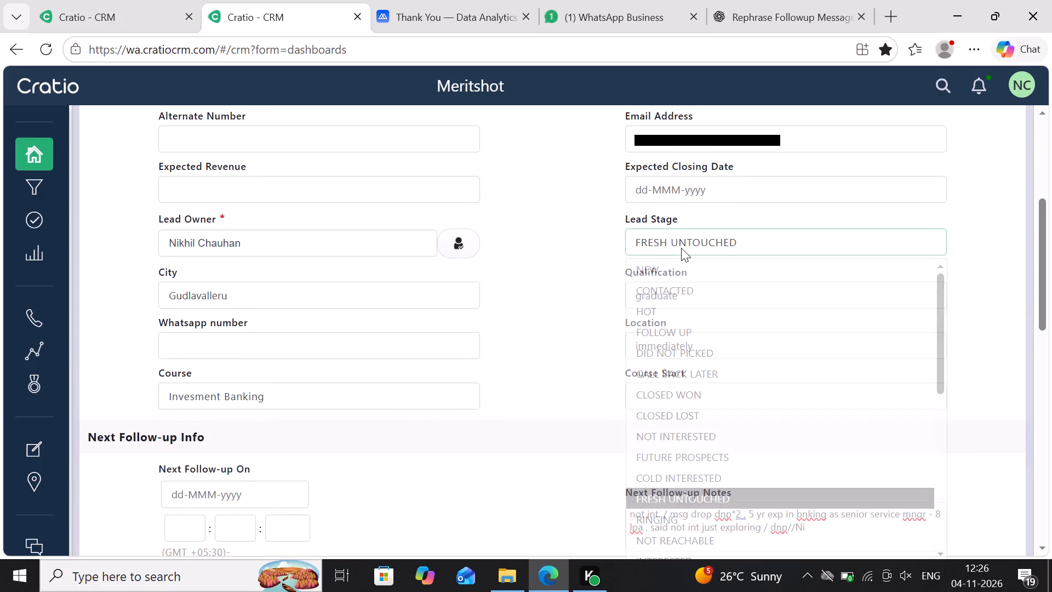
click(651, 412)
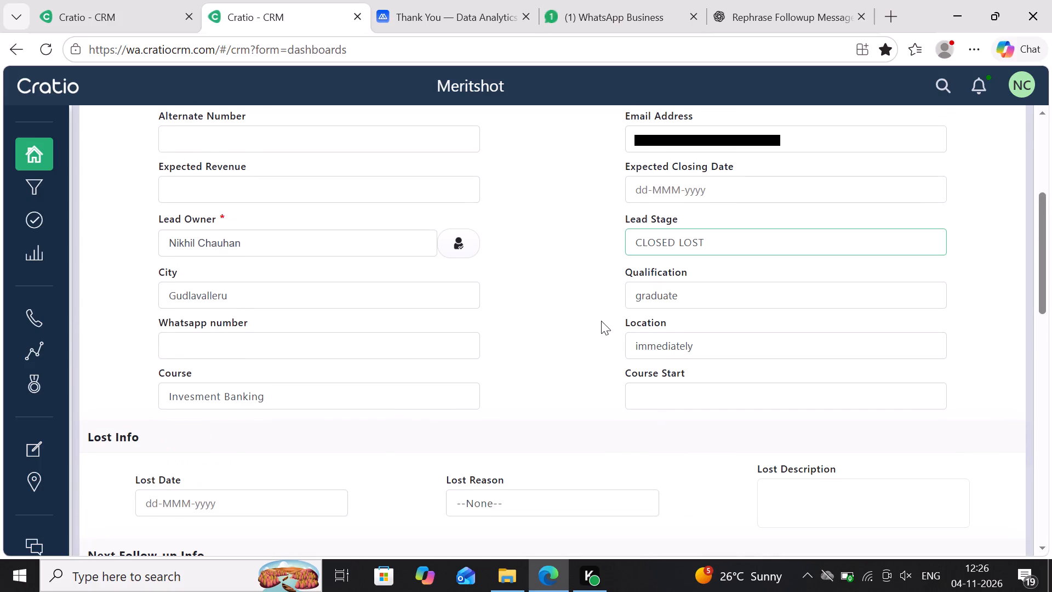
click(599, 321)
scroll(599, 322, up, 20)
scroll(599, 322, up, 20)
scroll(599, 322, up, 3)
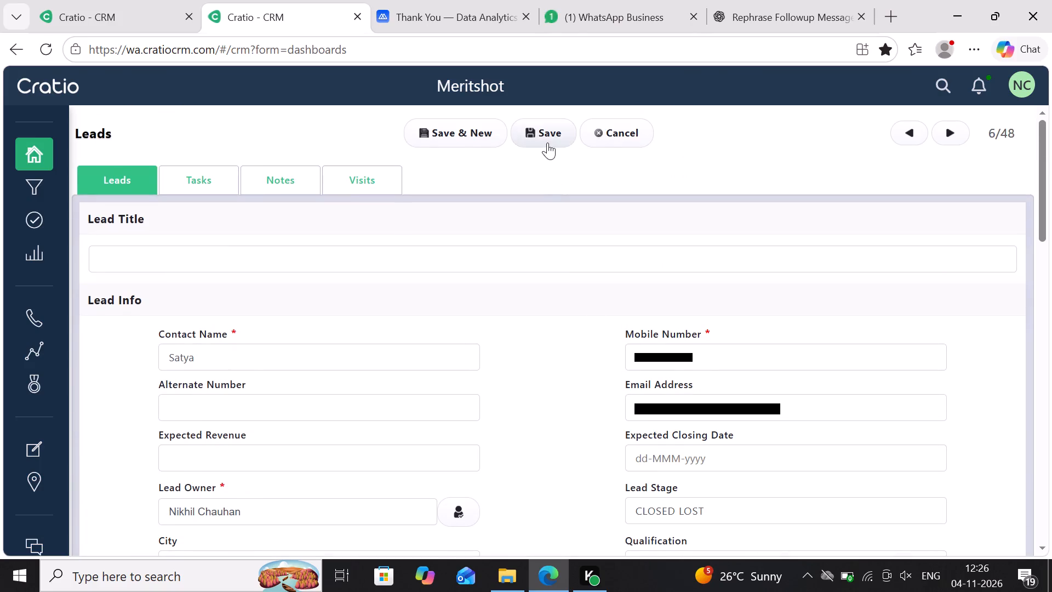
click(547, 143)
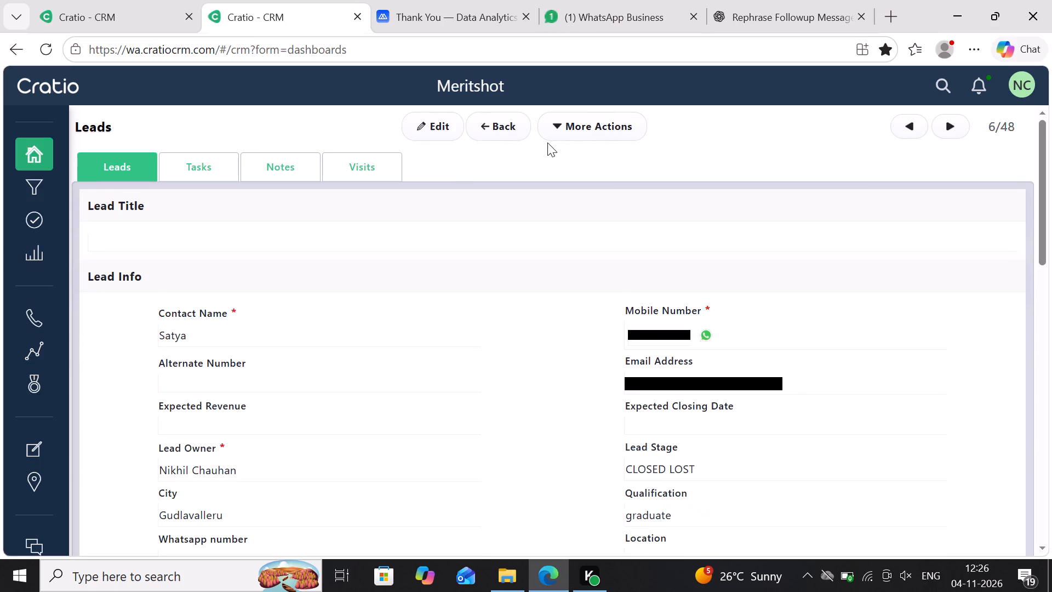
Open the following lead, from Kollam, in edit mode and examine its lead details and next follow-up notes.
click(955, 127)
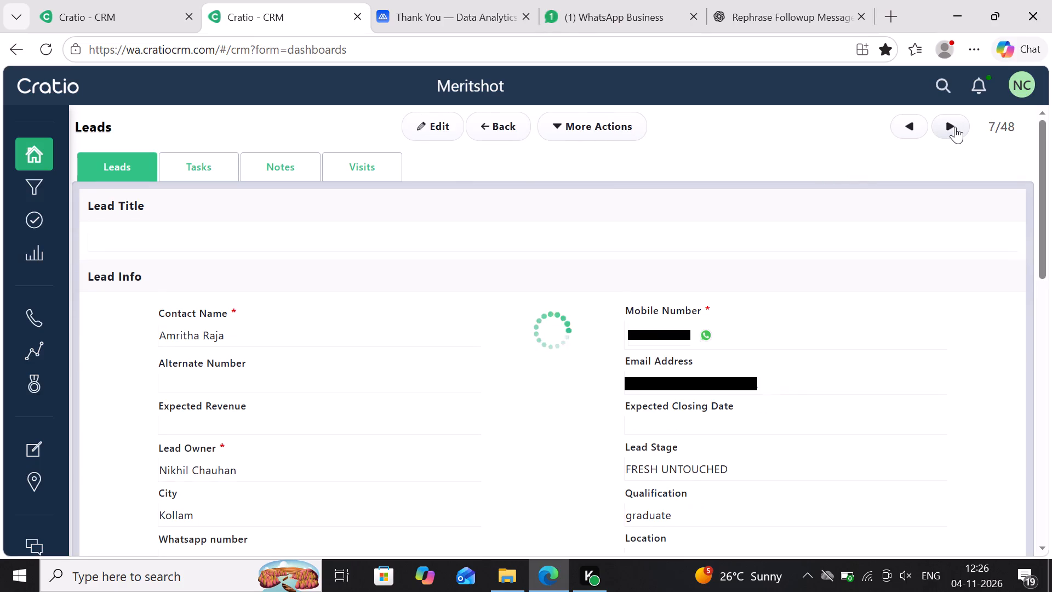
click(422, 139)
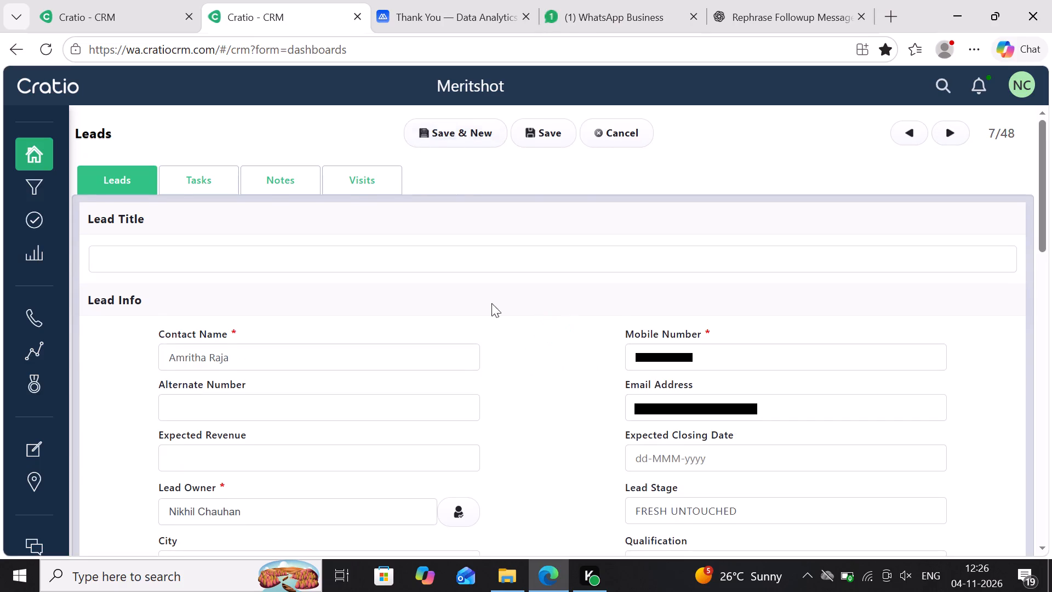
scroll(493, 339, down, 10)
scroll(493, 339, up, 1)
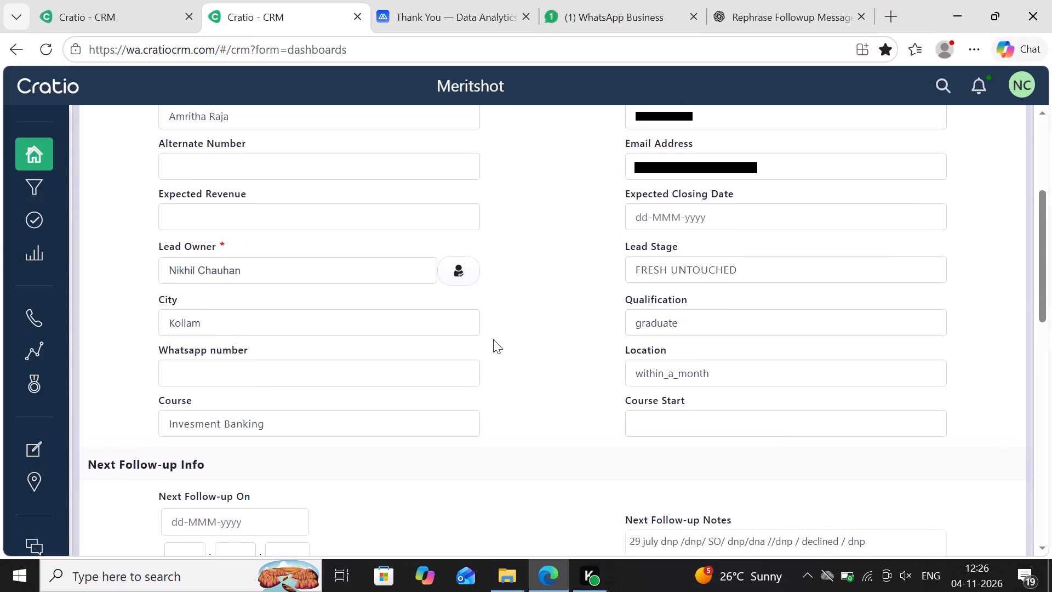
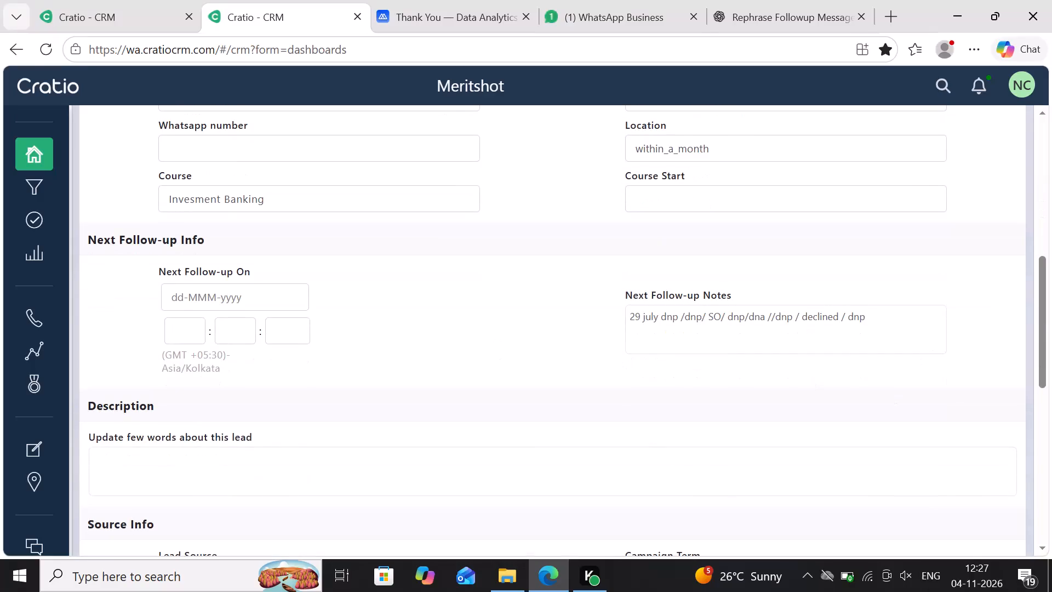
Append "//declined" to the Kollam lead's next follow-up notes.
click(873, 315)
text(//declined)
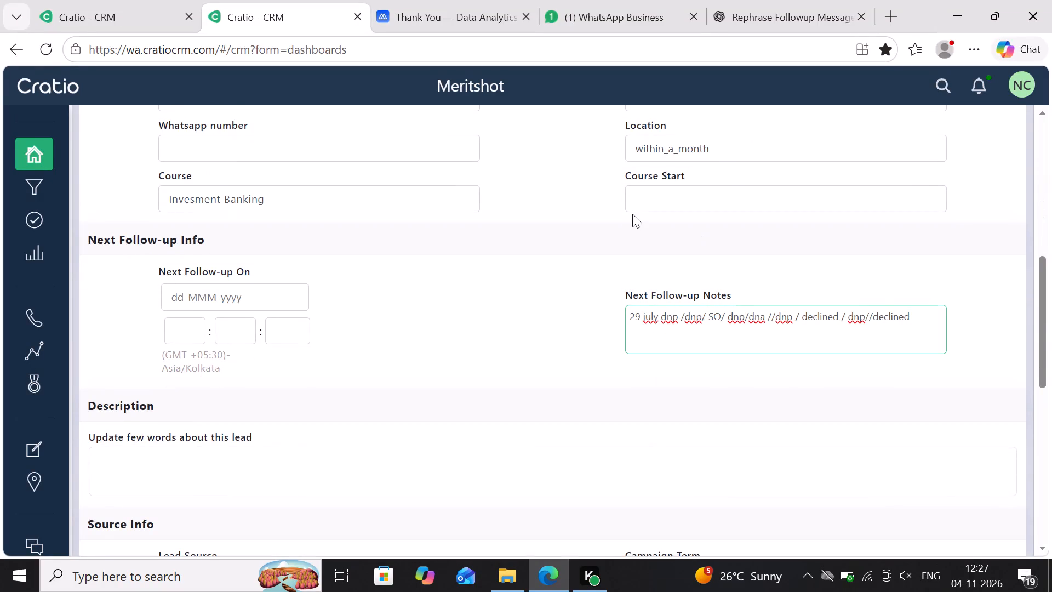
Set the Kollam lead's stage to CLOSED LOST and save the record.
scroll(632, 214, up, 7)
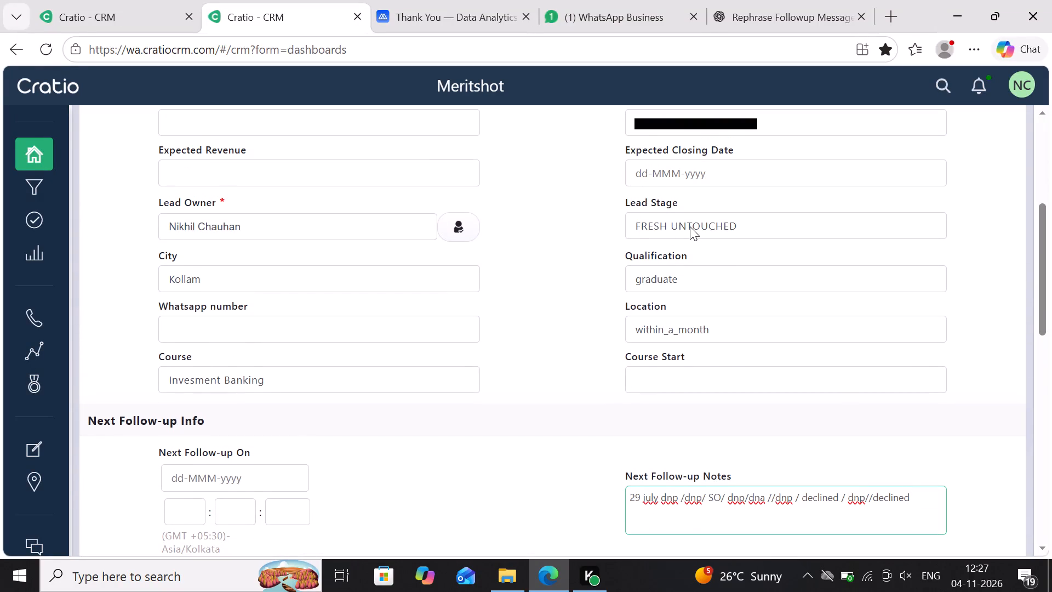
click(690, 226)
click(655, 397)
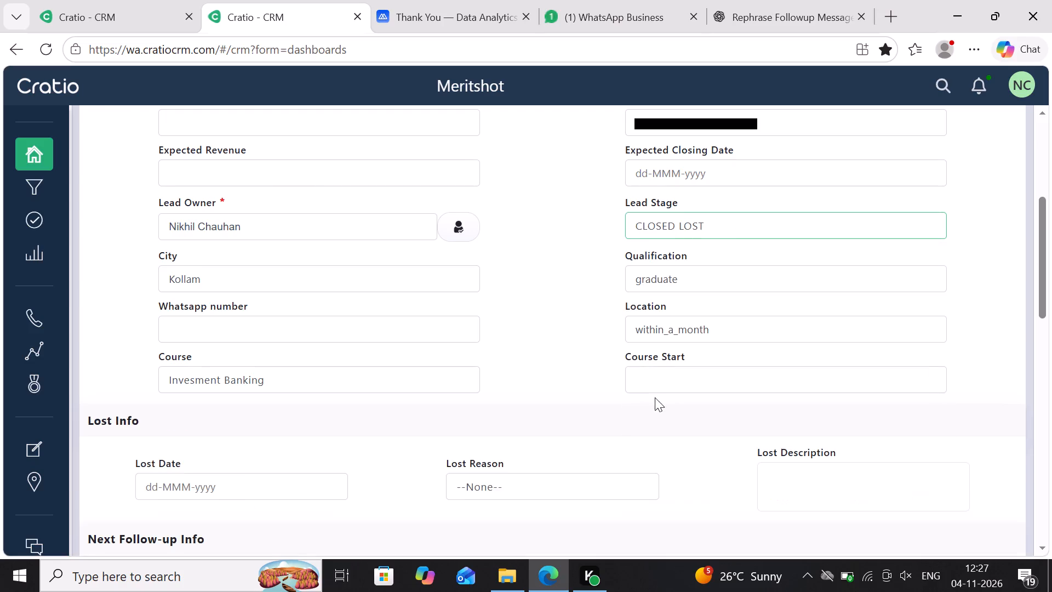
scroll(539, 248, up, 20)
scroll(539, 248, up, 20)
scroll(539, 248, up, 20)
click(540, 132)
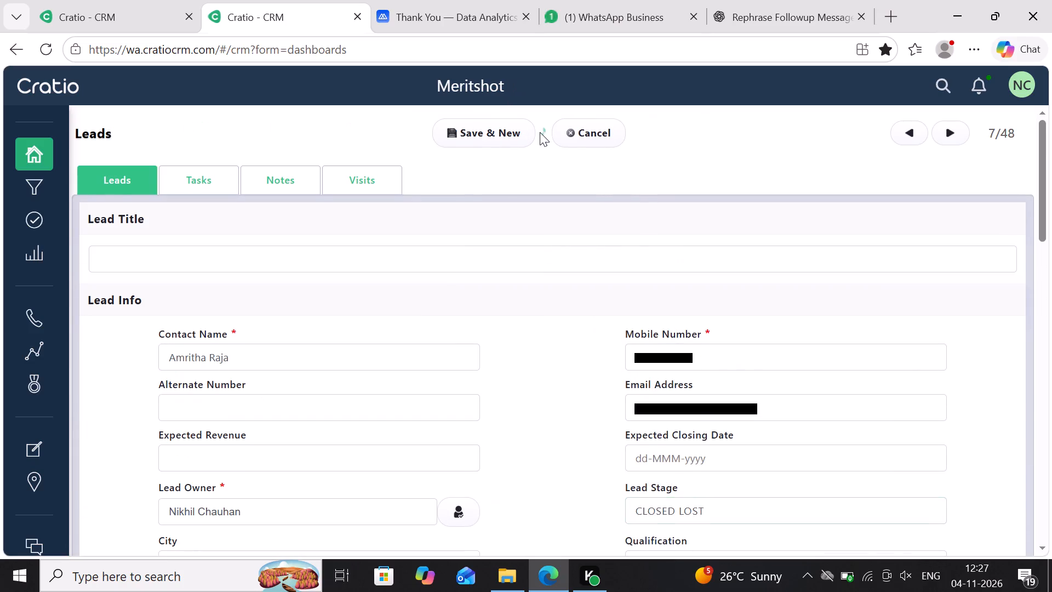
Open the following lead, from Pune, in edit mode and examine its lead details and next follow-up notes.
click(958, 119)
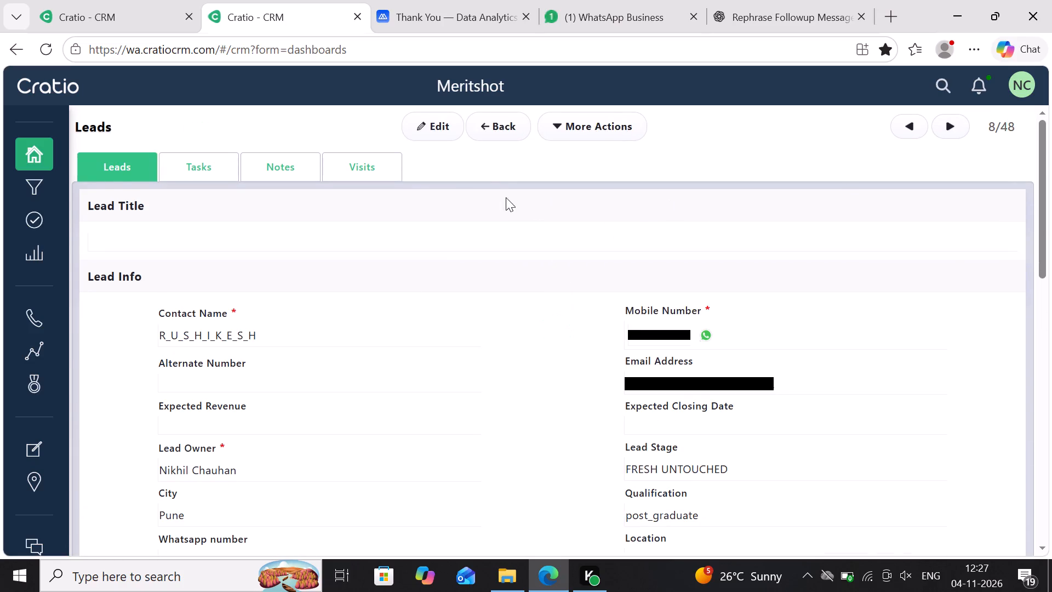
click(449, 132)
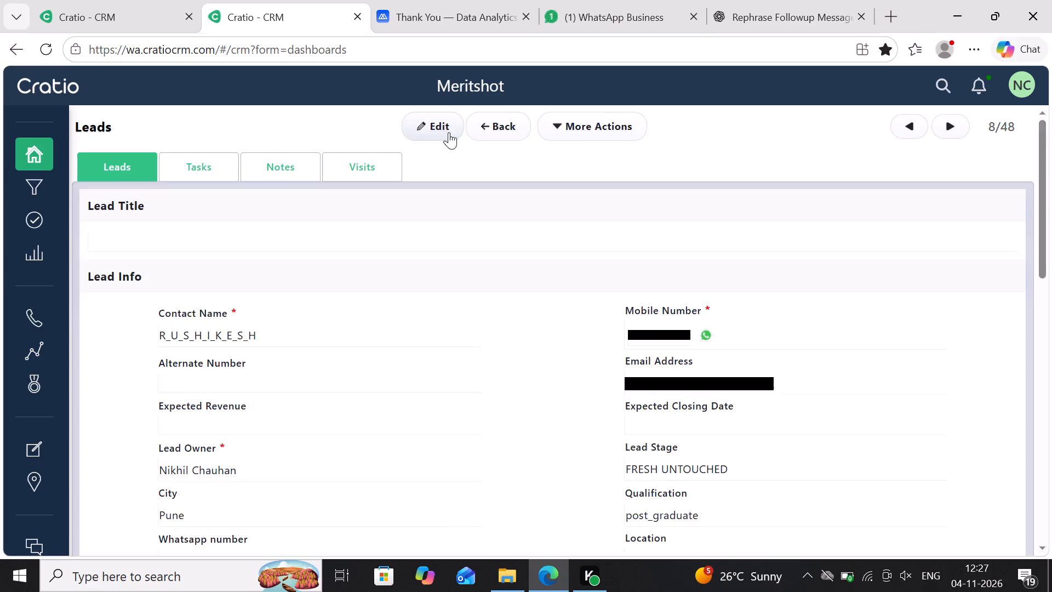
scroll(535, 284, down, 8)
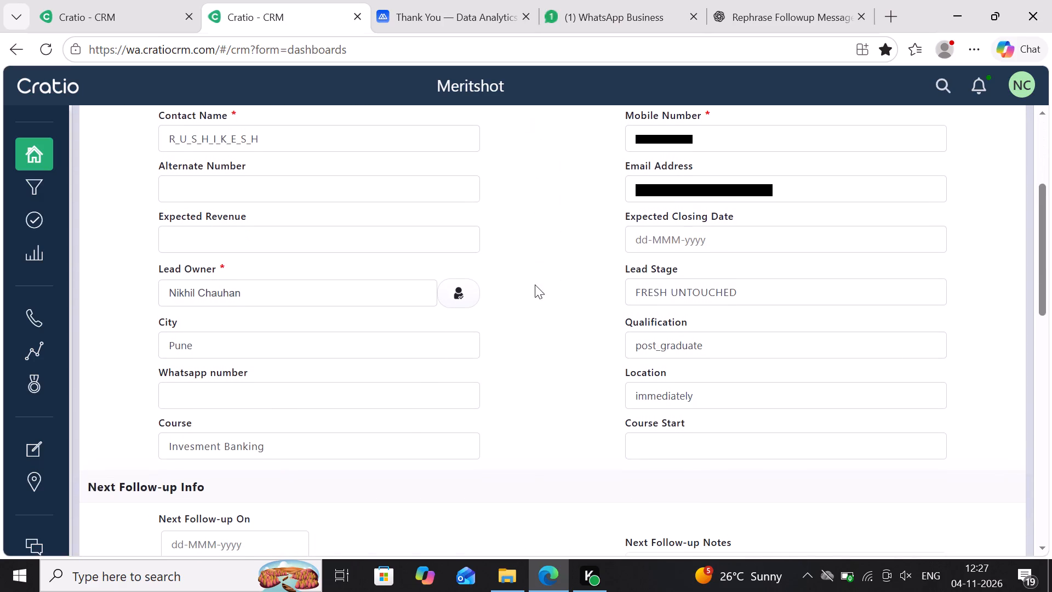
scroll(535, 284, down, 1)
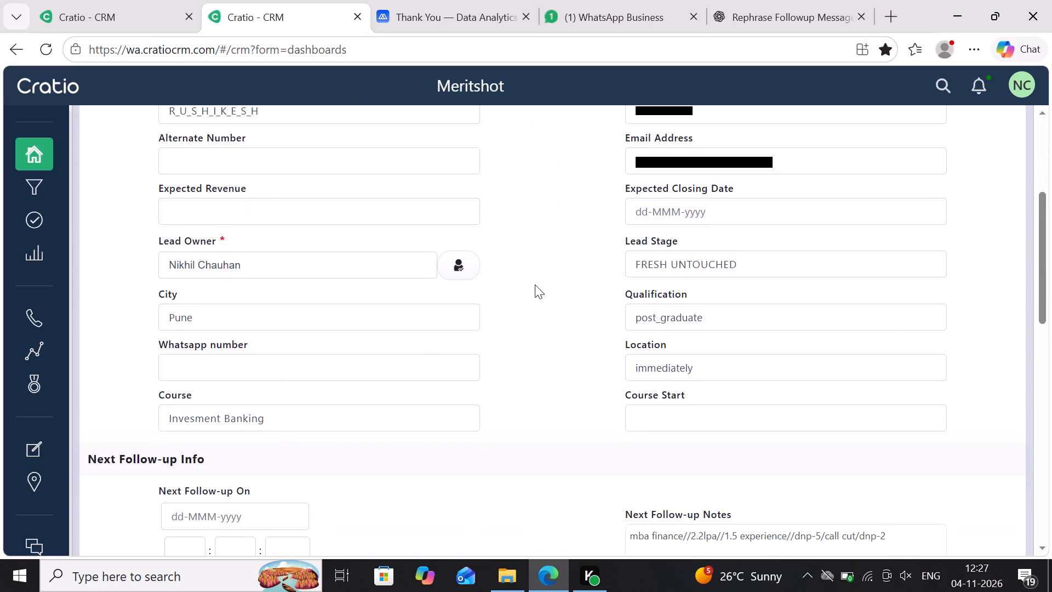
scroll(535, 284, up, 1)
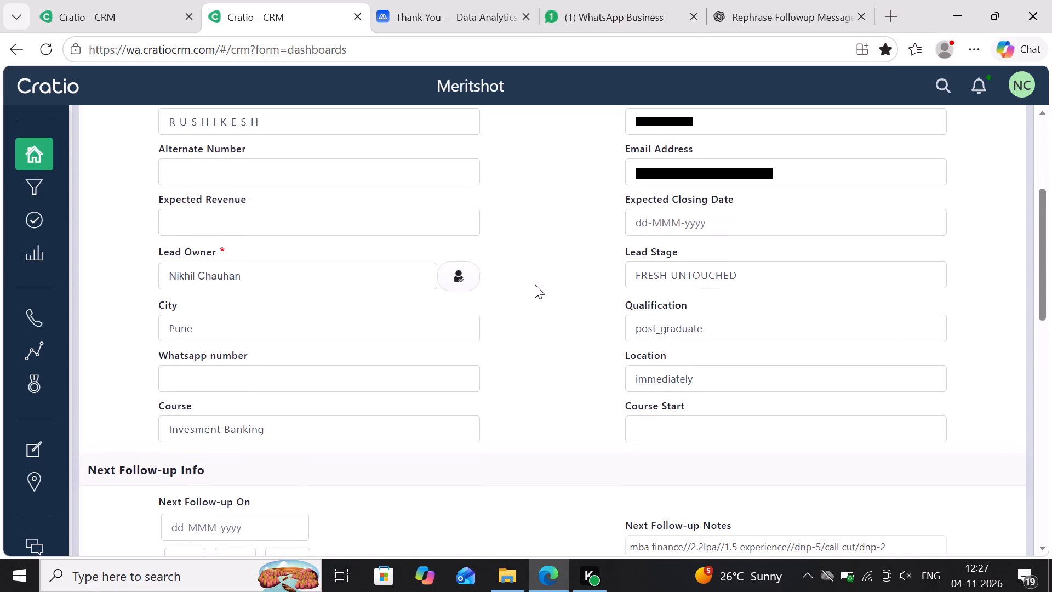
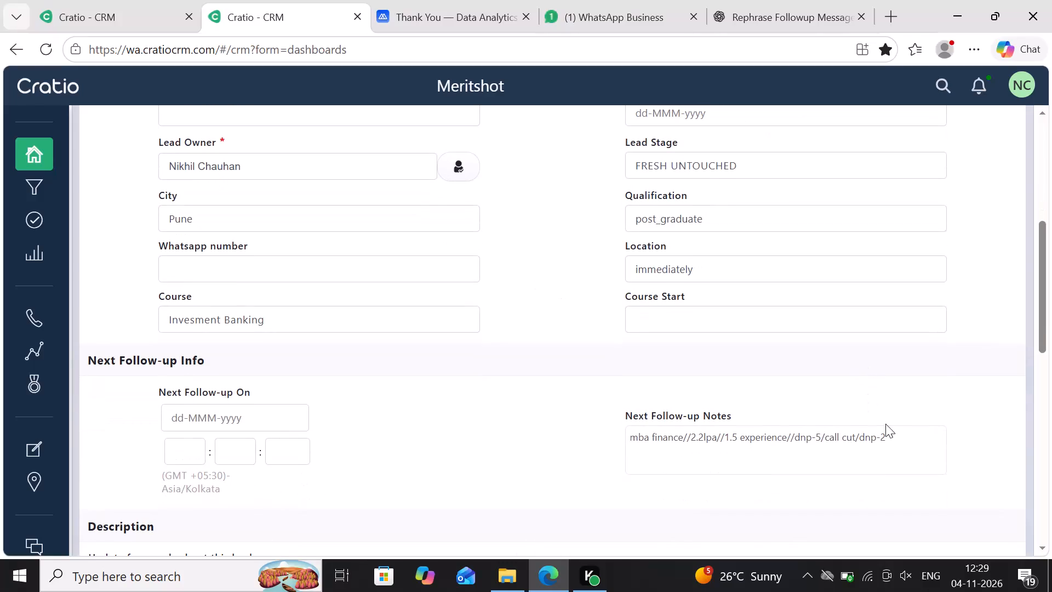
Append "//Ni" to the Pune lead's next follow-up notes.
click(900, 431)
text(//)
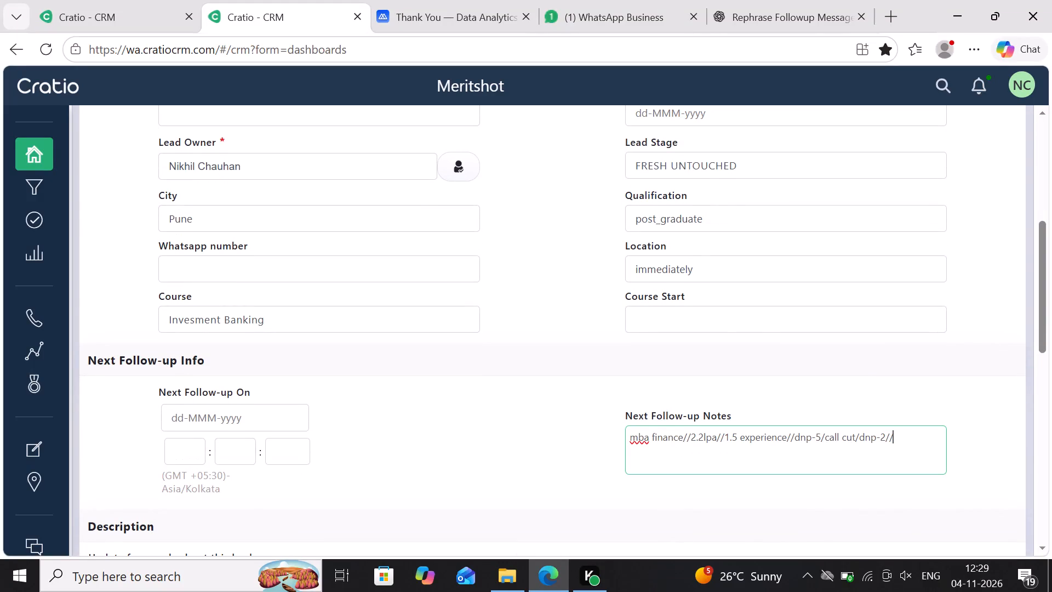
text(Ni)
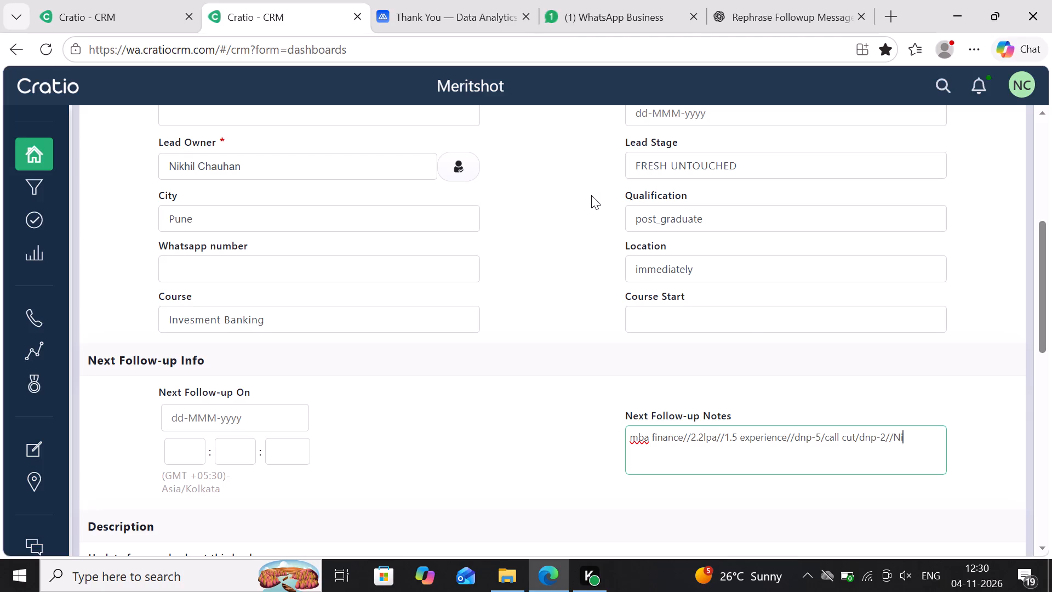
click(689, 168)
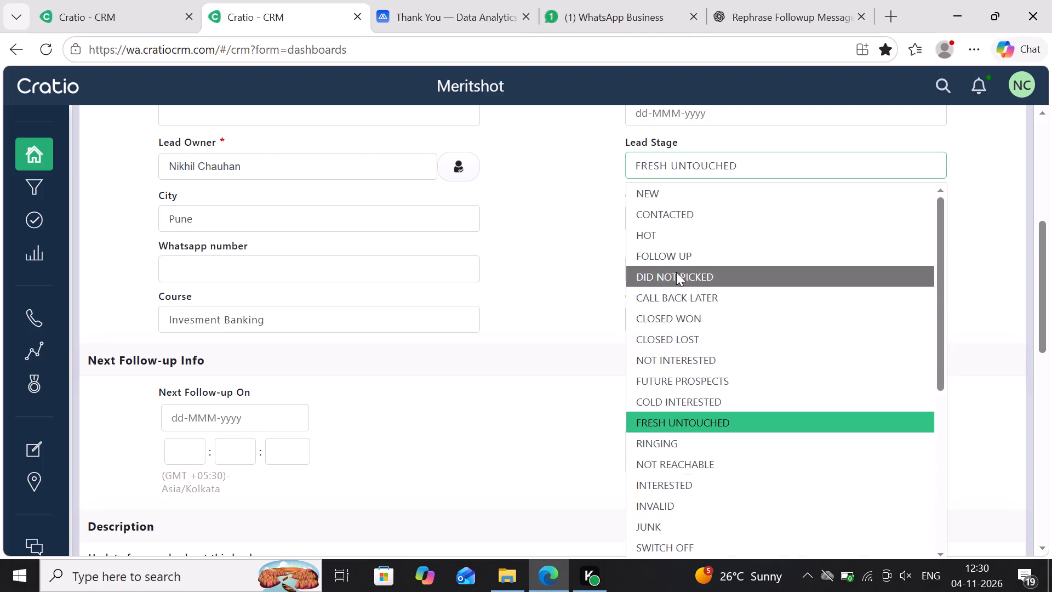
click(677, 333)
scroll(512, 192, up, 20)
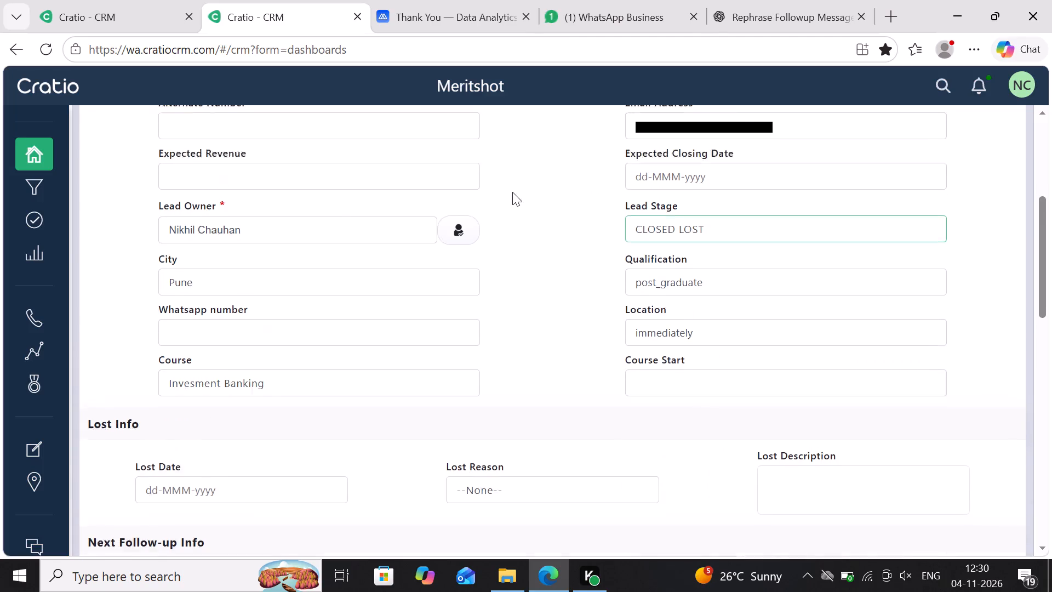
scroll(512, 192, up, 20)
click(537, 126)
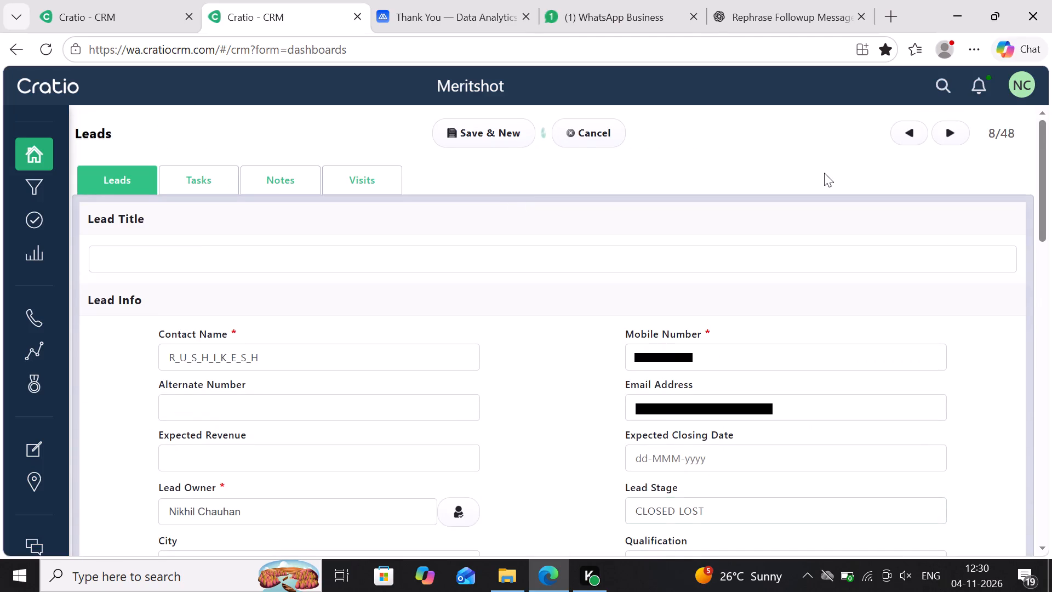
Open the following lead, from Bengaluru, in edit mode and examine its lead details and next follow-up notes.
click(954, 115)
click(442, 126)
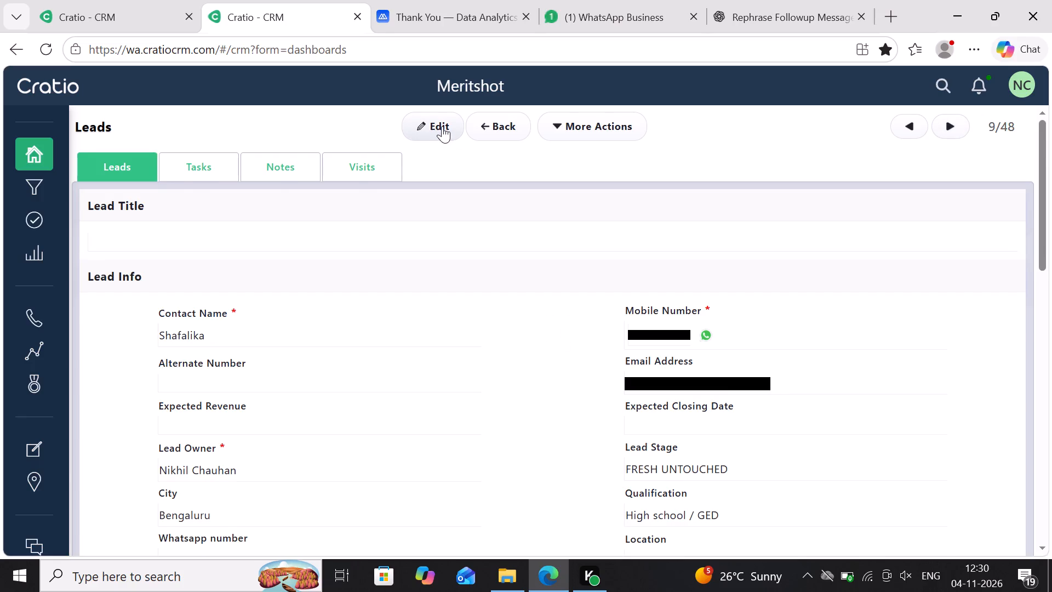
scroll(511, 262, down, 7)
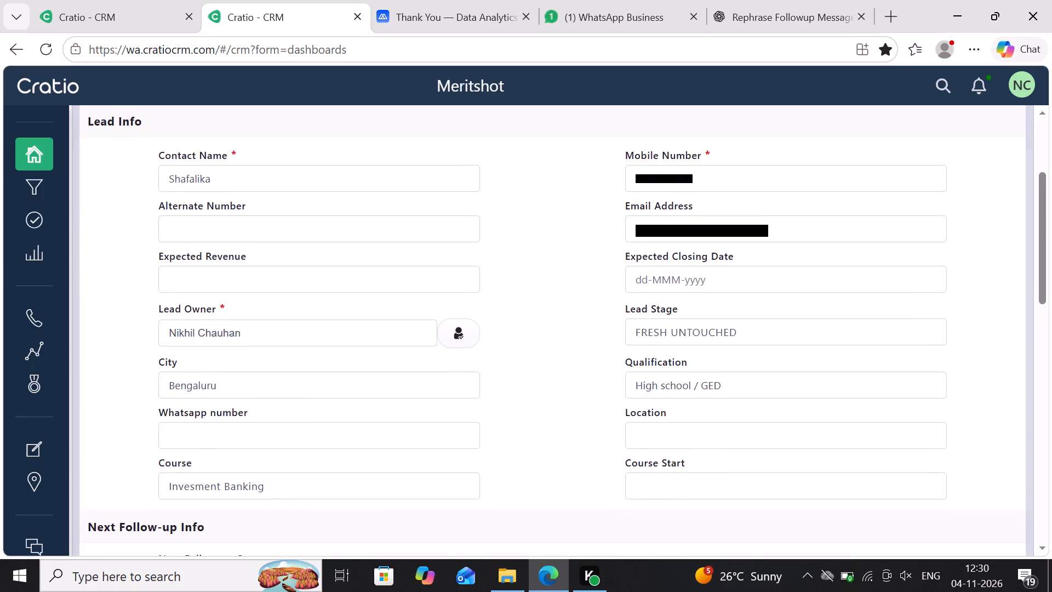
scroll(511, 262, down, 2)
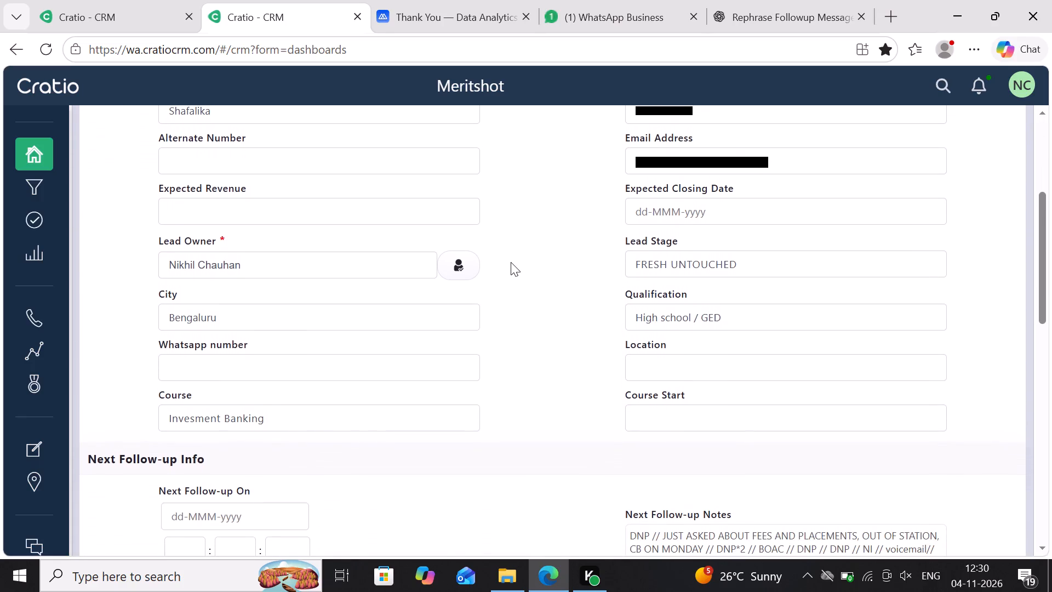
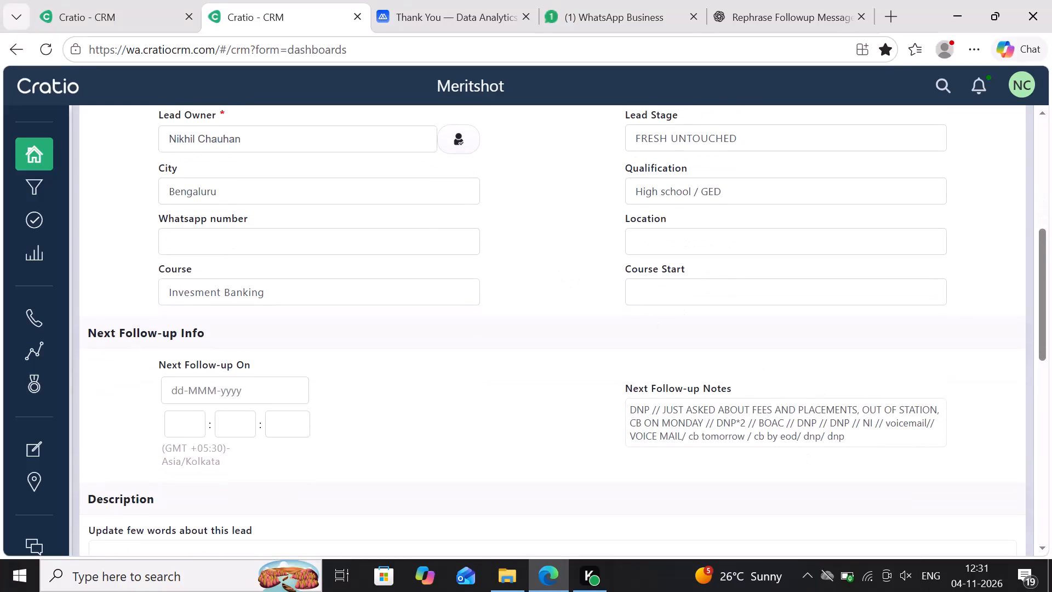
Append "//dnp" to the Bengaluru lead's next follow-up notes.
click(860, 442)
text(//dn)
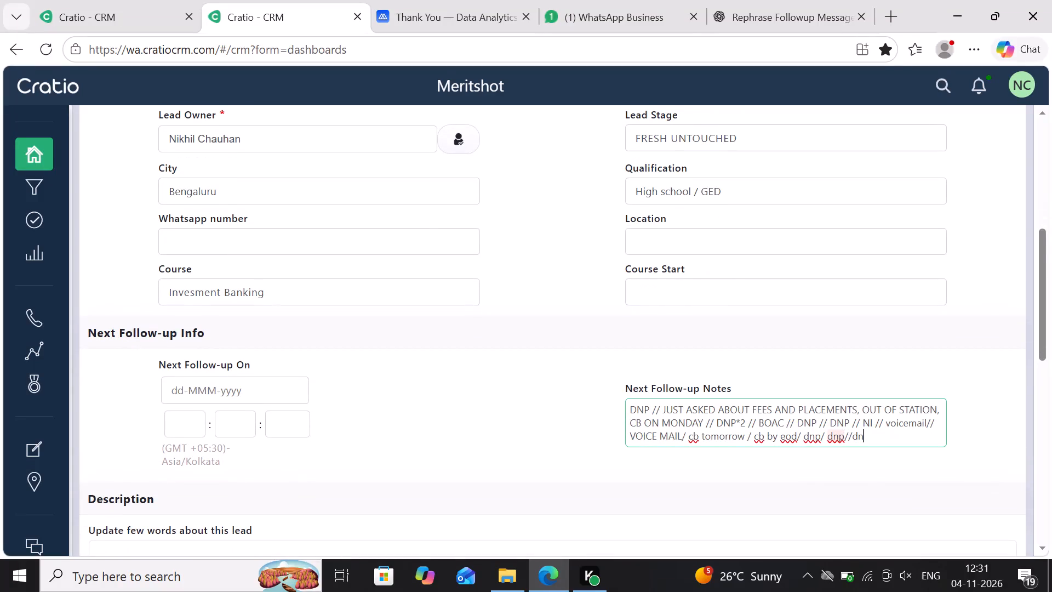
key(p)
Set the Bengaluru lead's stage to DID NOT PICKED and save the record.
scroll(644, 340, up, 5)
click(699, 283)
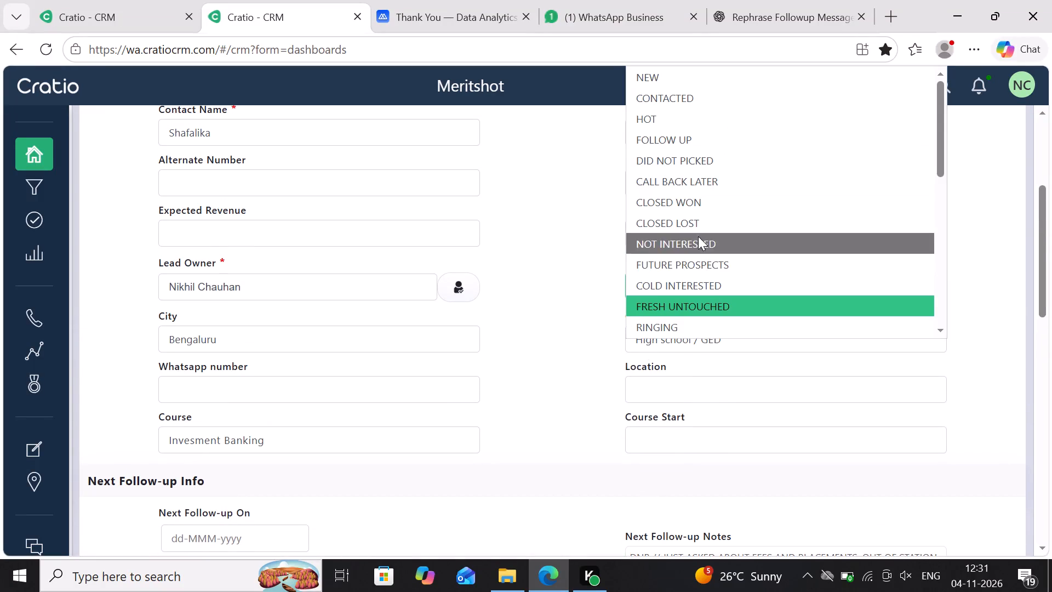
click(706, 160)
click(546, 191)
scroll(546, 191, up, 20)
scroll(546, 191, up, 18)
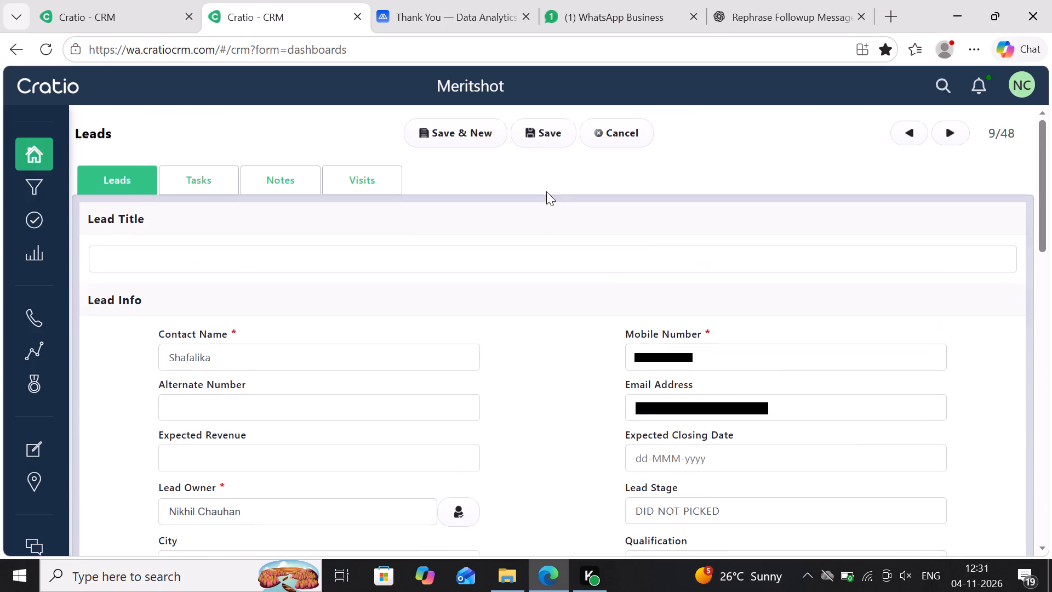
scroll(546, 191, up, 20)
click(549, 134)
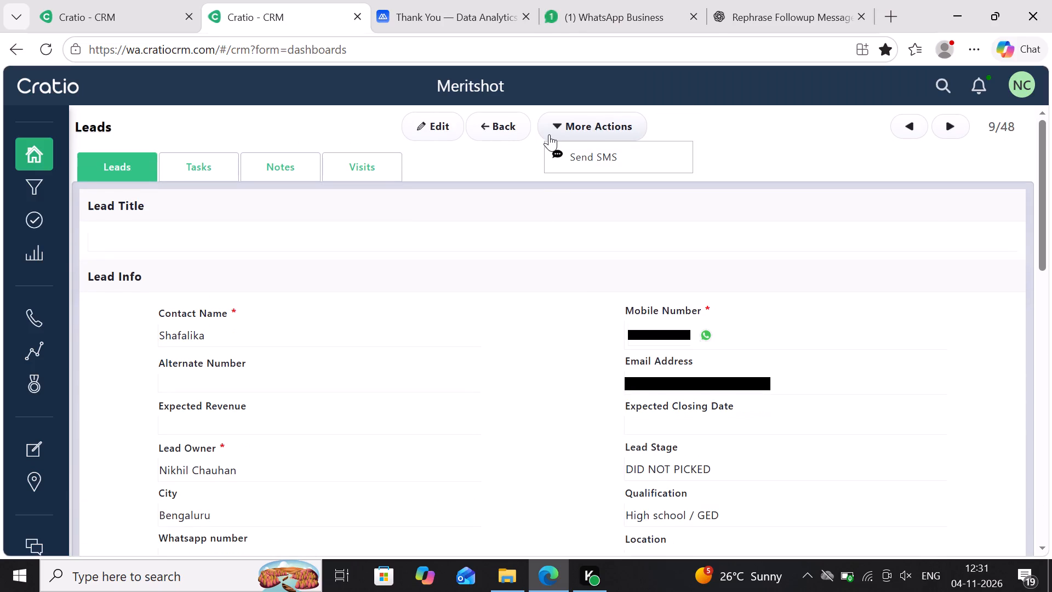